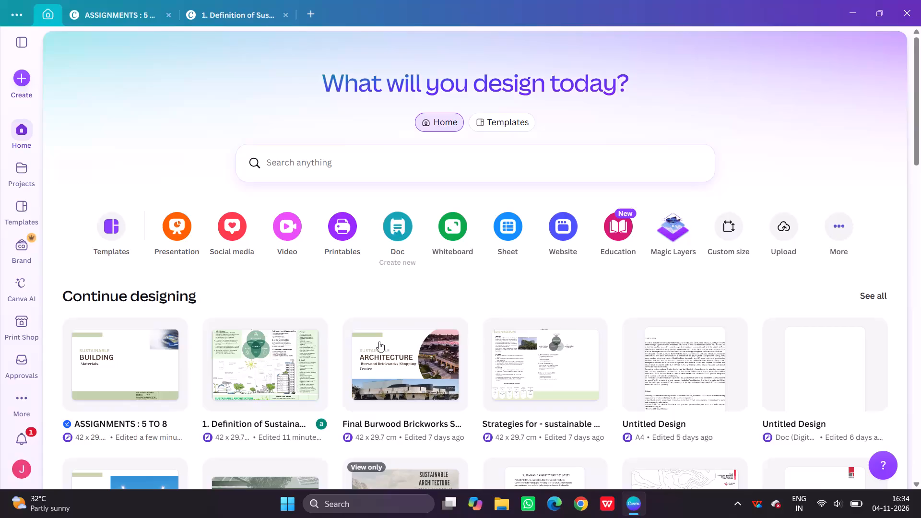
Open the recent design "Strategies for - sustainable architecture".
click(547, 393)
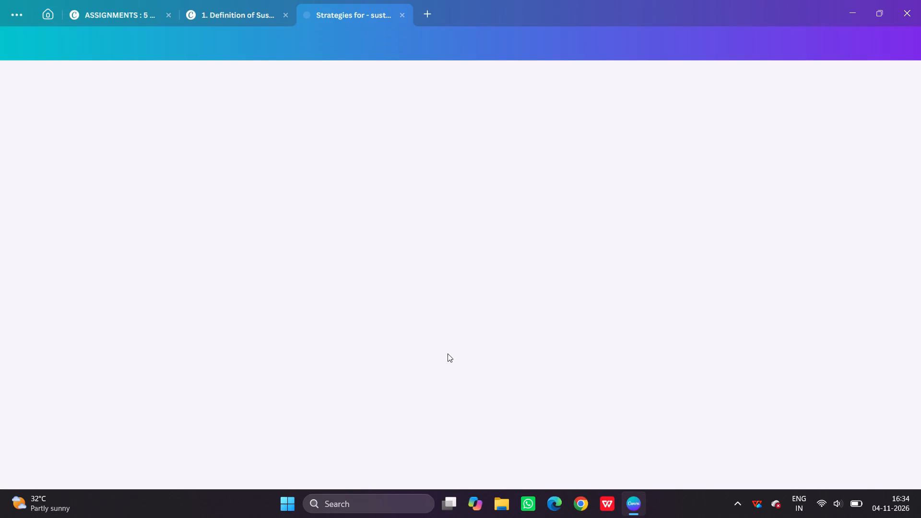
Move the building section illustration on page 2 slightly down, closer to the green footer band.
scroll(447, 353, down, 1)
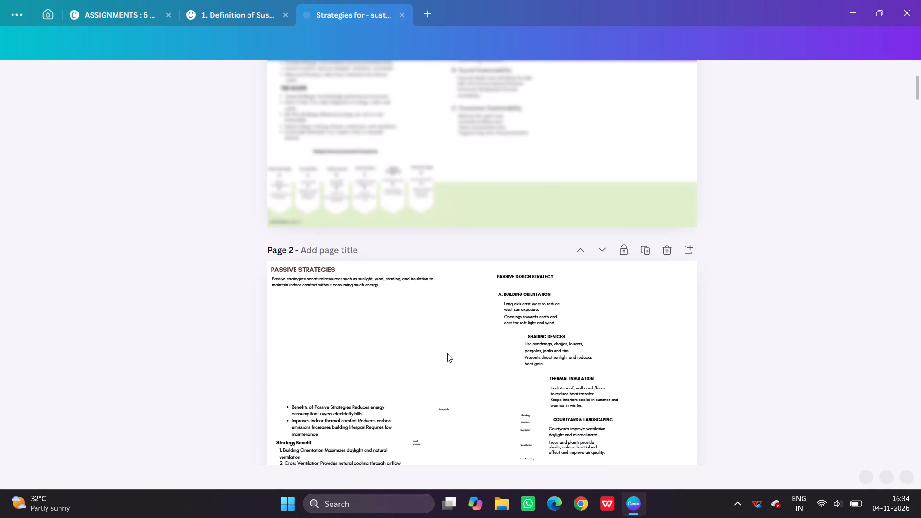
scroll(447, 353, down, 2)
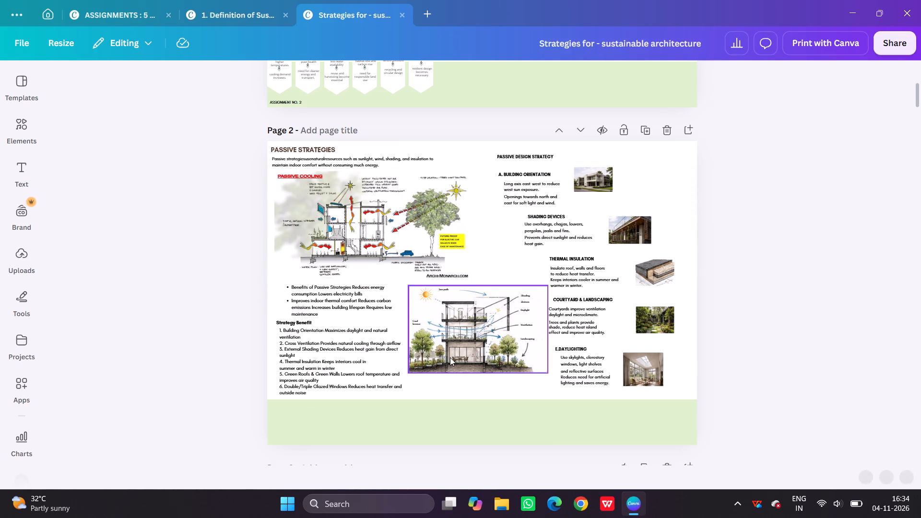
drag(476, 335, 475, 349)
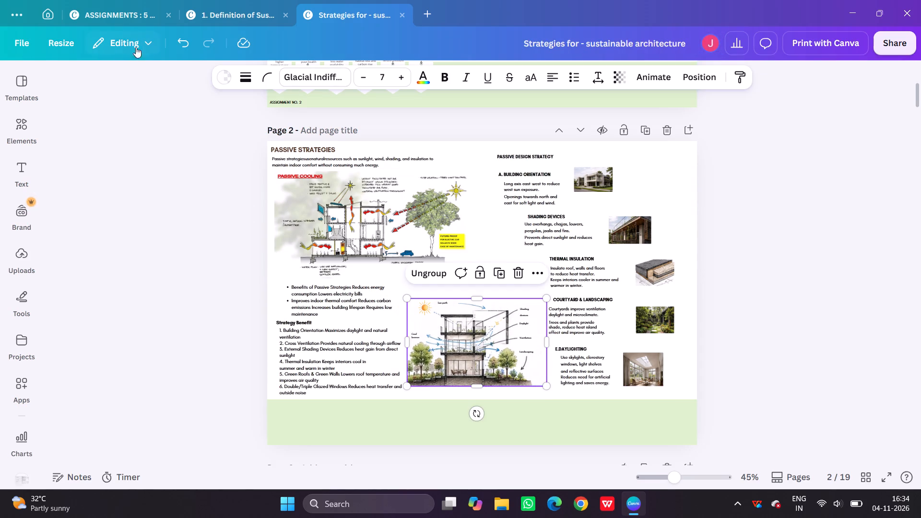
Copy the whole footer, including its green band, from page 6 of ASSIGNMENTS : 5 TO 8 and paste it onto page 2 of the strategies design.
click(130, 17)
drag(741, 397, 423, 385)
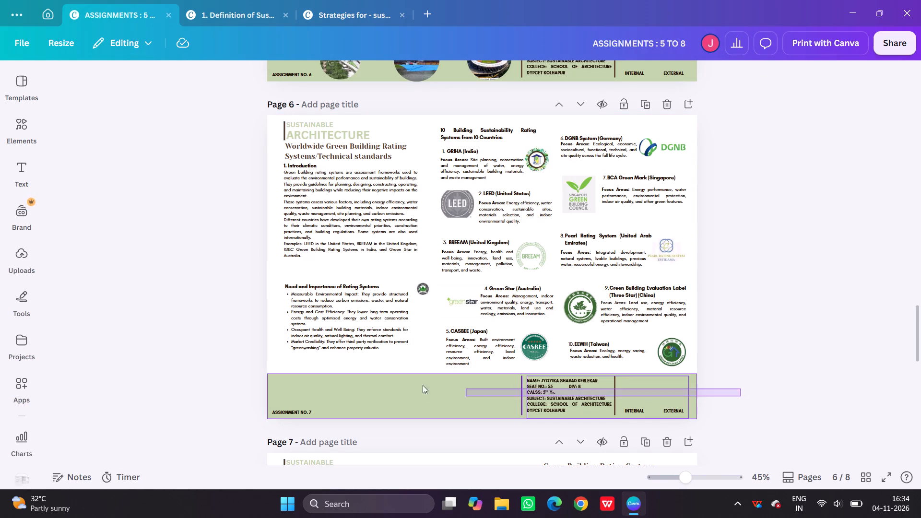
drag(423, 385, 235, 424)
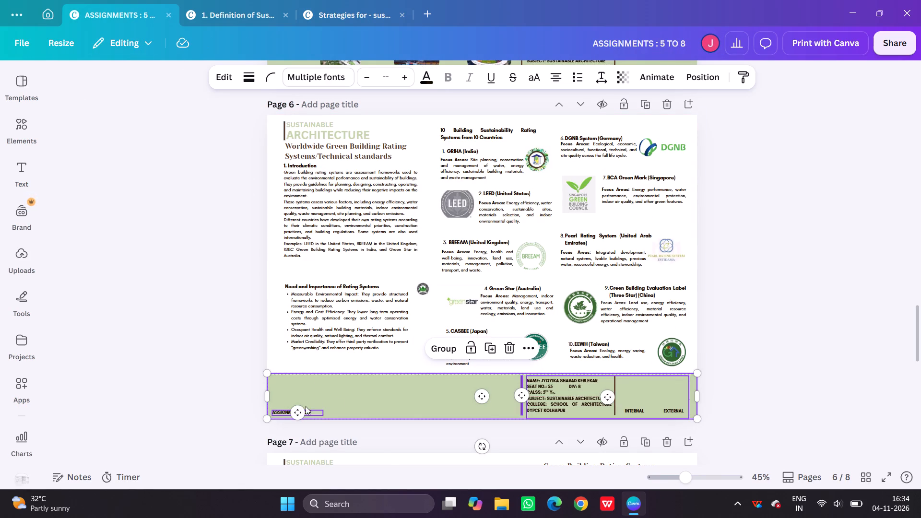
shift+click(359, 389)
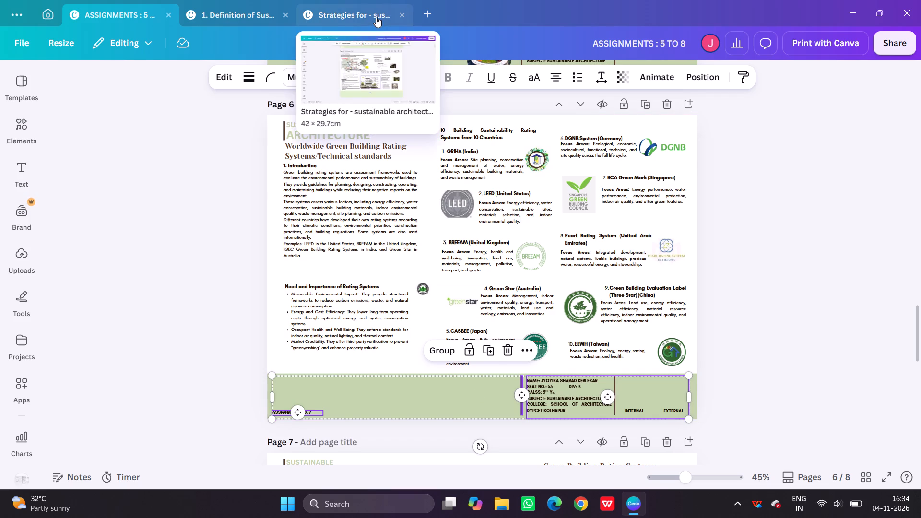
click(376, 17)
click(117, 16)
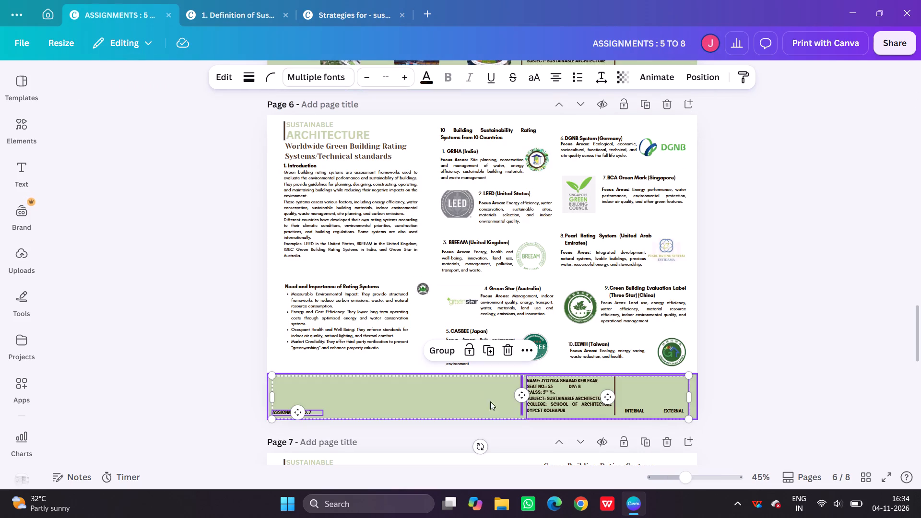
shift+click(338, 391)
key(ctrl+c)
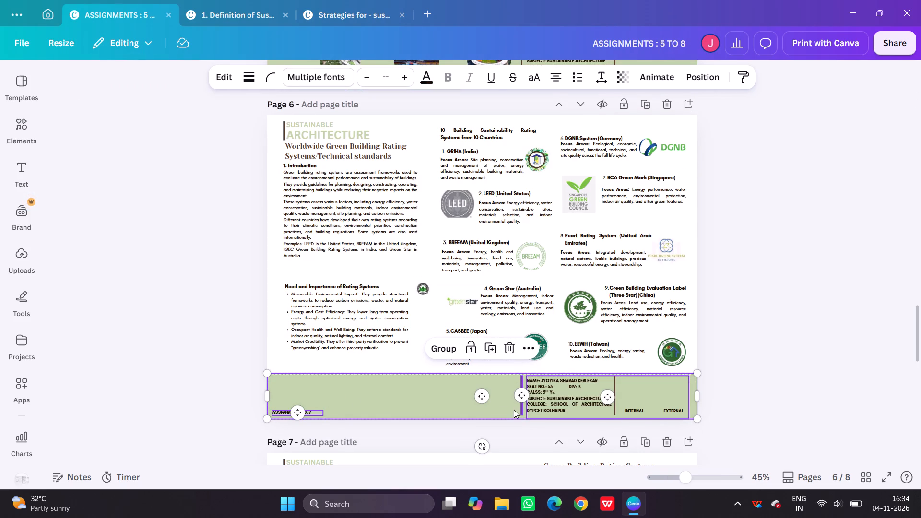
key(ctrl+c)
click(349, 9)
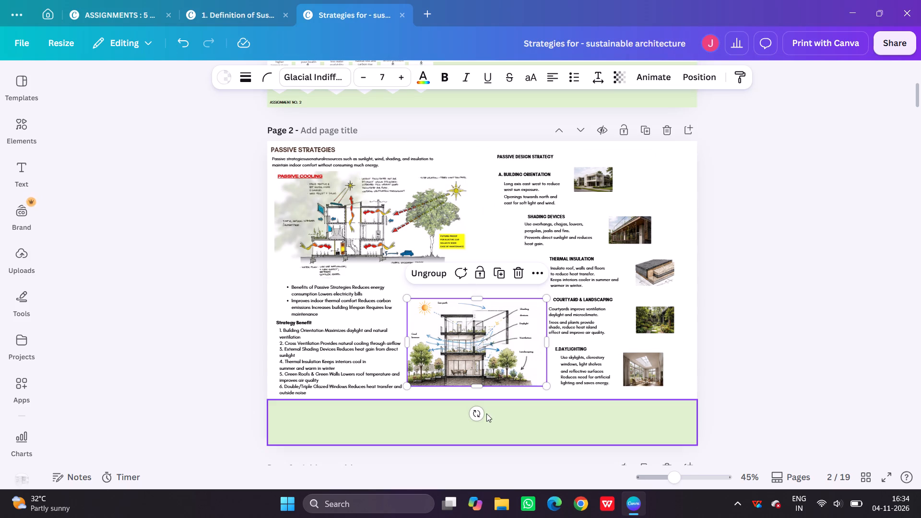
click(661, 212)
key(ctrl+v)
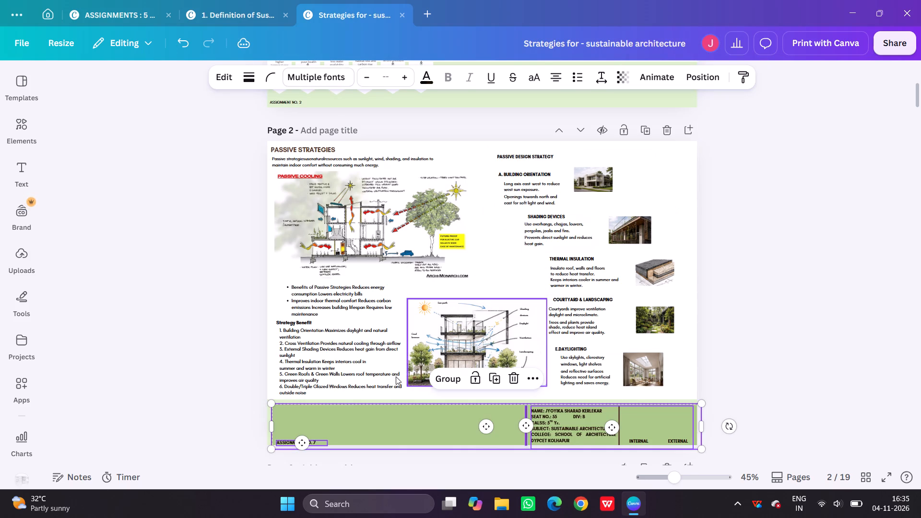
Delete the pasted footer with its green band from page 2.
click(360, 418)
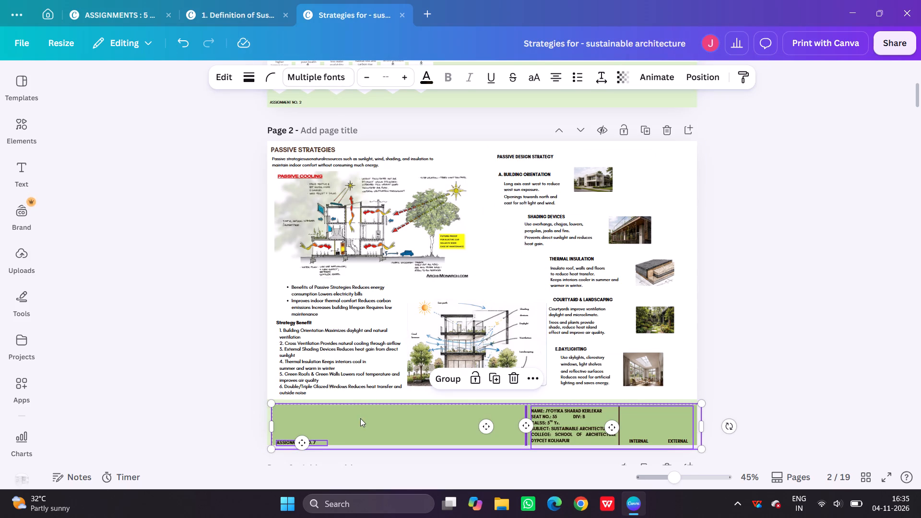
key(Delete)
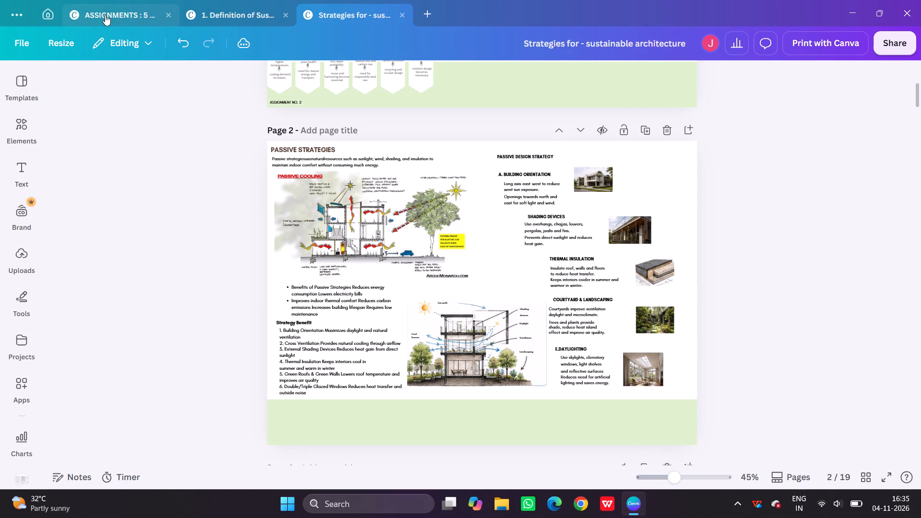
Copy only the assignment label, divider line and student details block from page 6 of ASSIGNMENTS : 5 TO 8 and paste them onto page 2 of the strategies design.
click(105, 15)
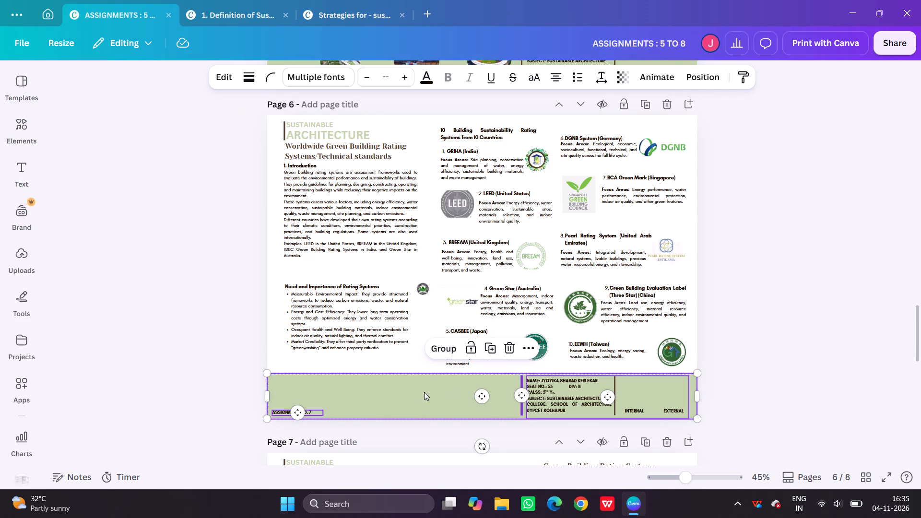
click(424, 392)
click(231, 385)
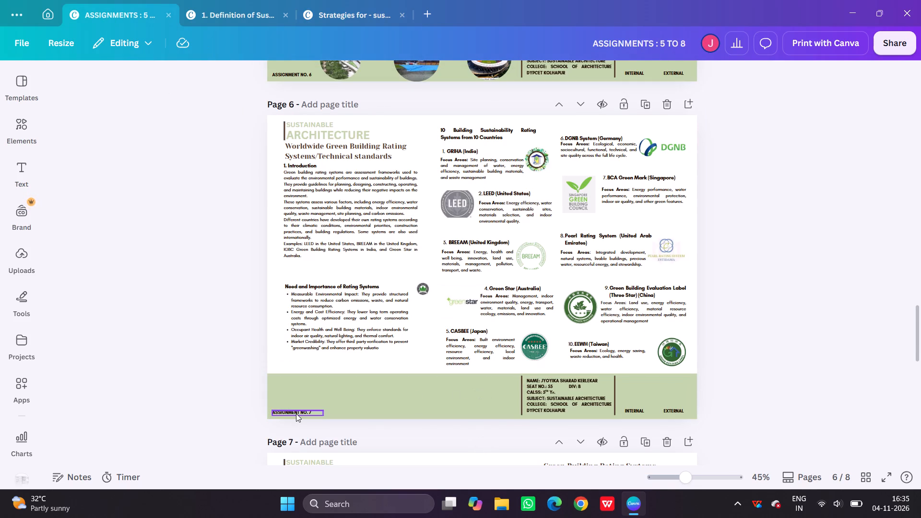
click(296, 413)
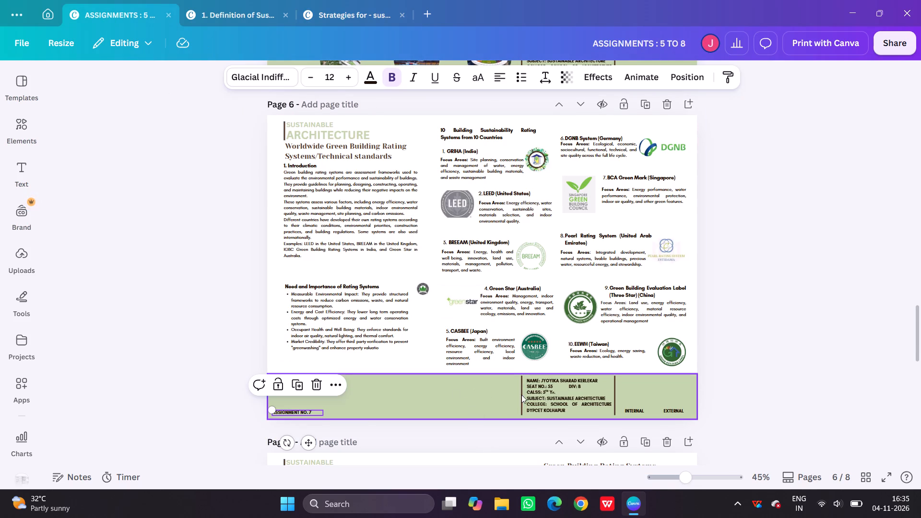
shift+click(521, 395)
shift+click(536, 391)
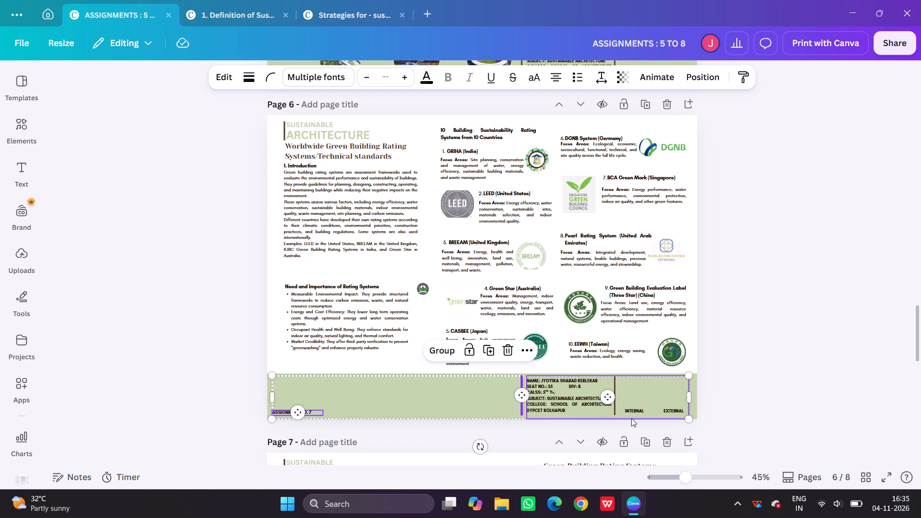
key(ctrl+c)
click(361, 13)
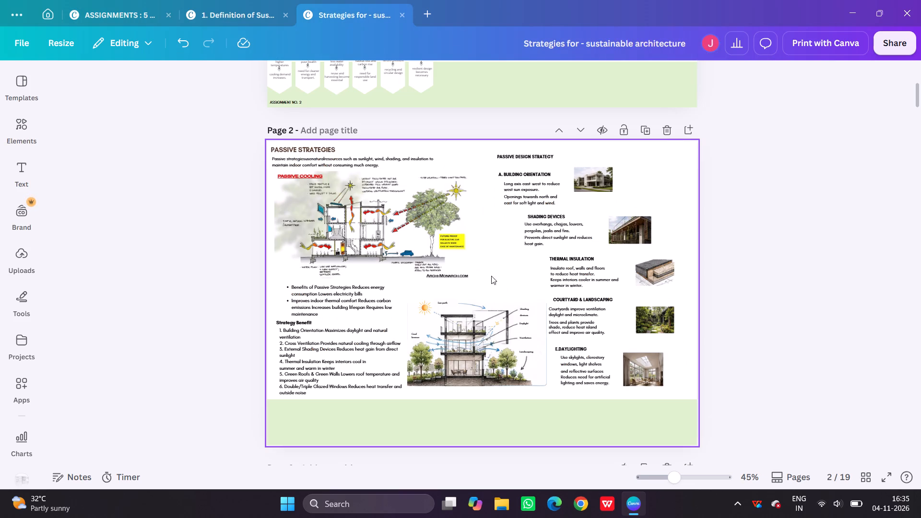
click(501, 272)
key(ctrl+v)
Paste the same copied footer details onto page 1 of the strategies design.
scroll(501, 272, down, 6)
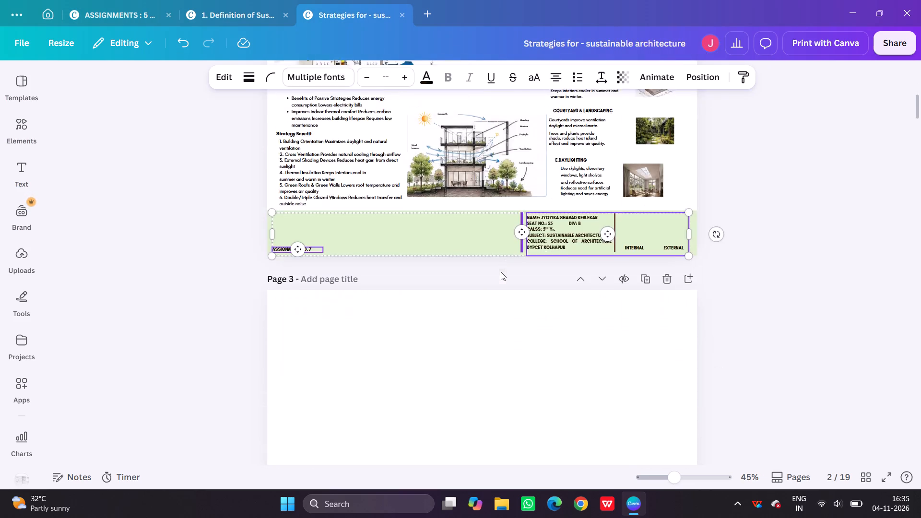
scroll(501, 272, up, 11)
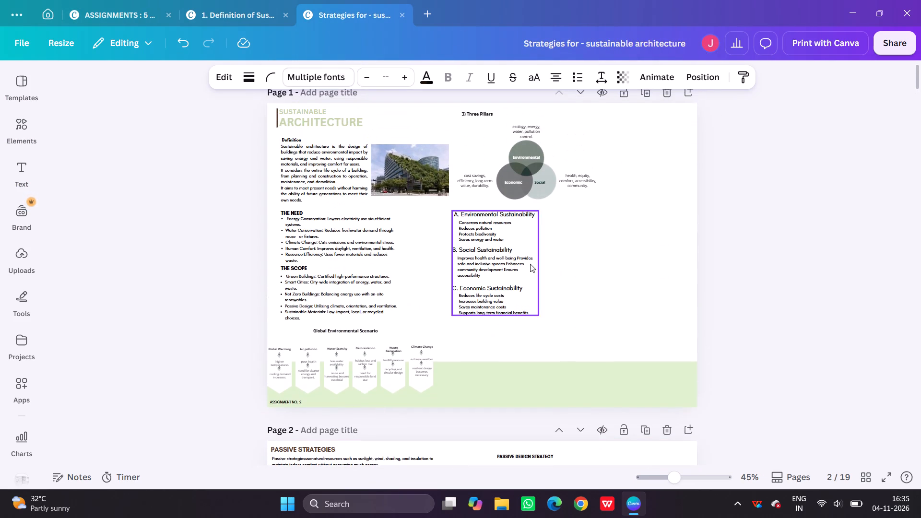
click(592, 273)
key(ctrl+v)
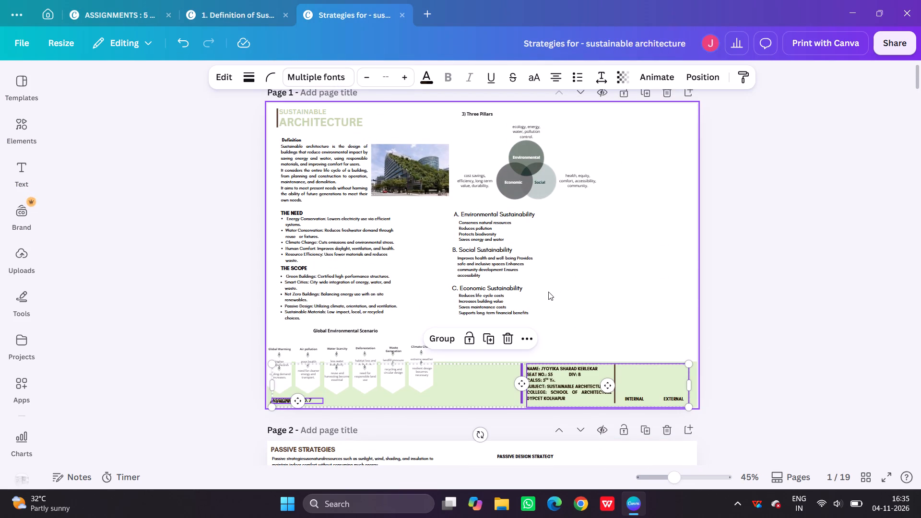
Delete the pasted assignment number label that overlaps the original one on page 1.
click(228, 399)
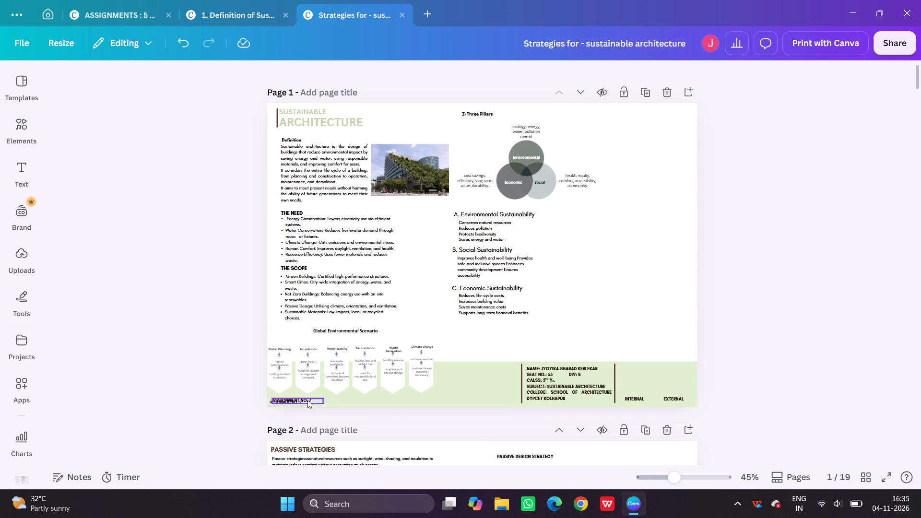
click(307, 401)
key(Delete)
Change the assignment number in the page 2 footer label to 2.
scroll(313, 393, down, 3)
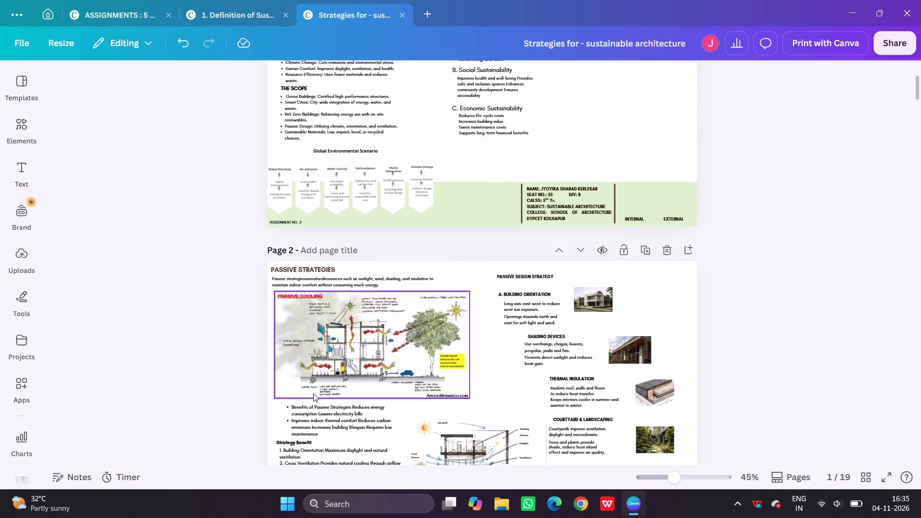
scroll(313, 393, down, 3)
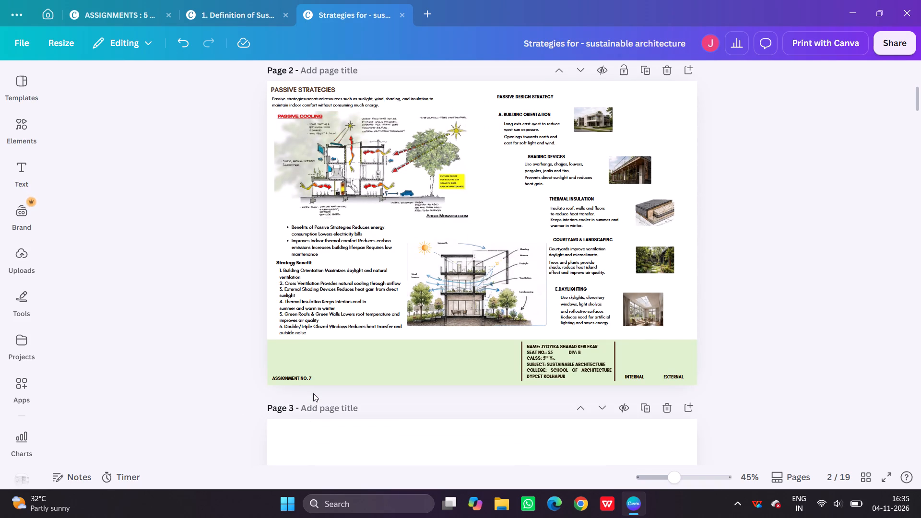
click(308, 379)
click(311, 378)
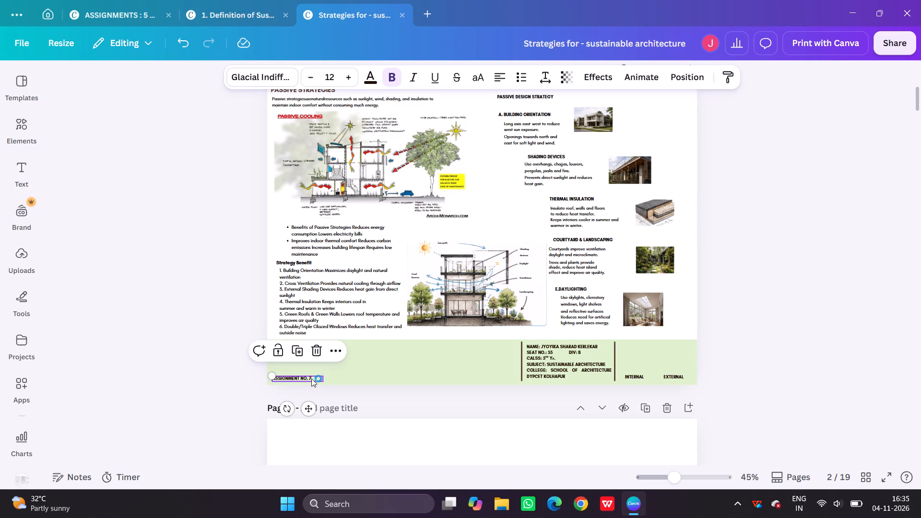
click(311, 378)
click(311, 378)
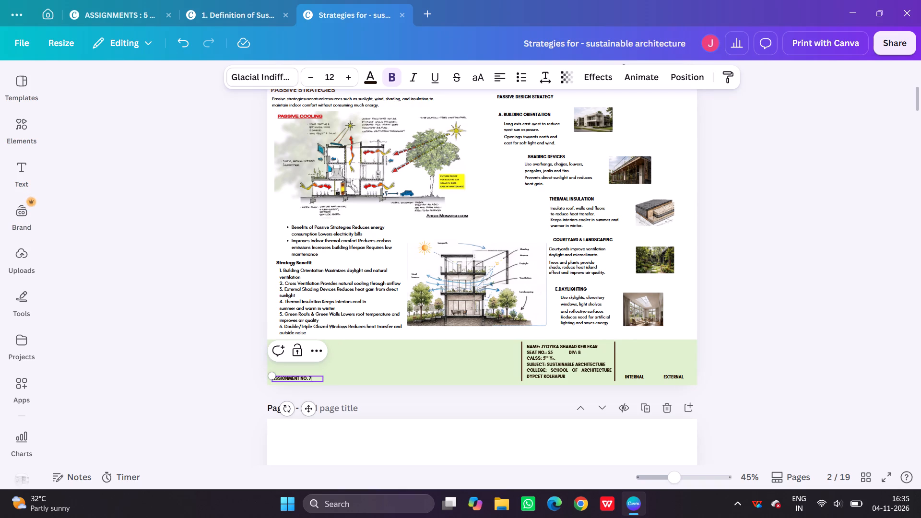
key(BackSpace)
key(space)
key(2)
click(241, 296)
Paste the copied footer details onto page 5, Carbon Emissions in Buildings, and onto page 6 with the 5R concept graphic.
scroll(398, 333, down, 8)
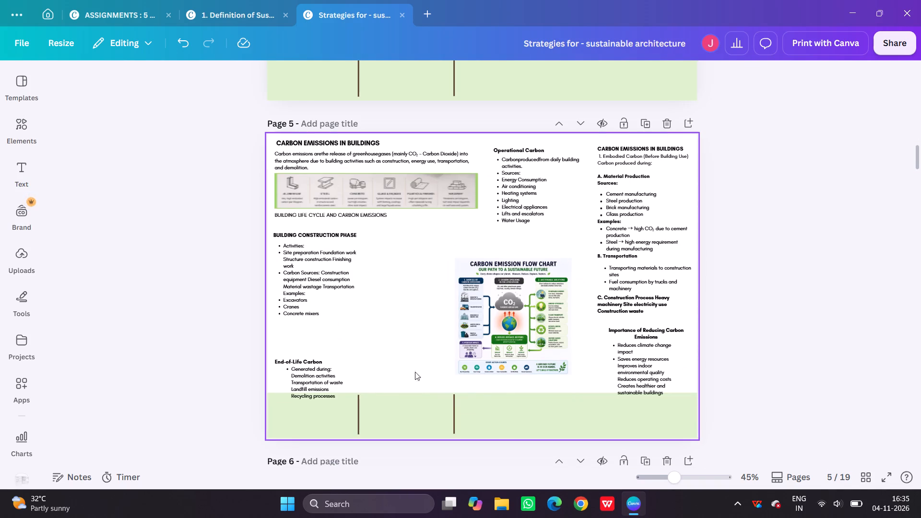
click(580, 378)
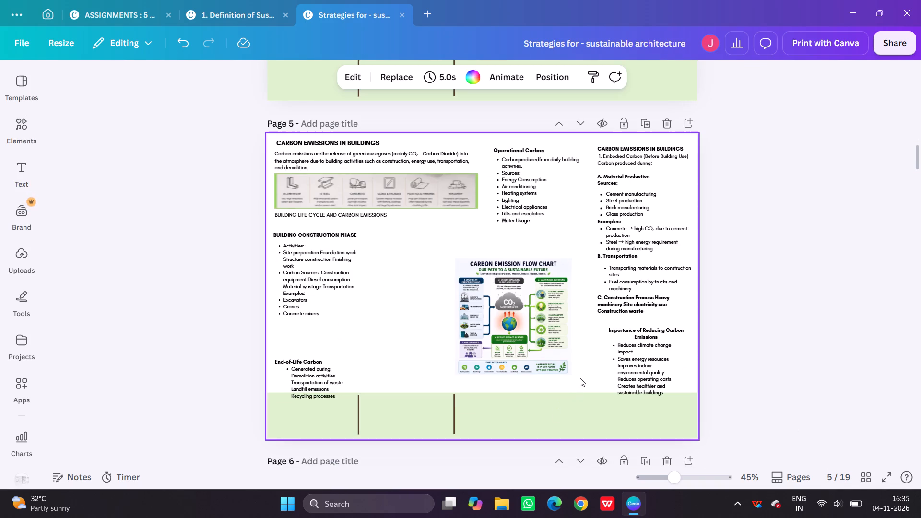
key(ctrl+v)
scroll(481, 369, down, 7)
click(467, 285)
key(ctrl+v)
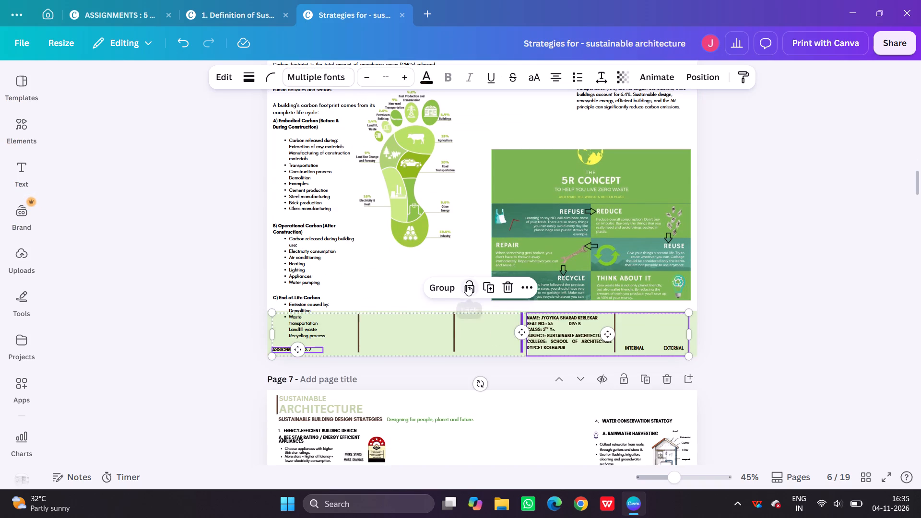
Delete the night-time building photo and its empty frame below the Efficient HVAC System section on page 13.
scroll(467, 285, down, 4)
scroll(549, 308, down, 10)
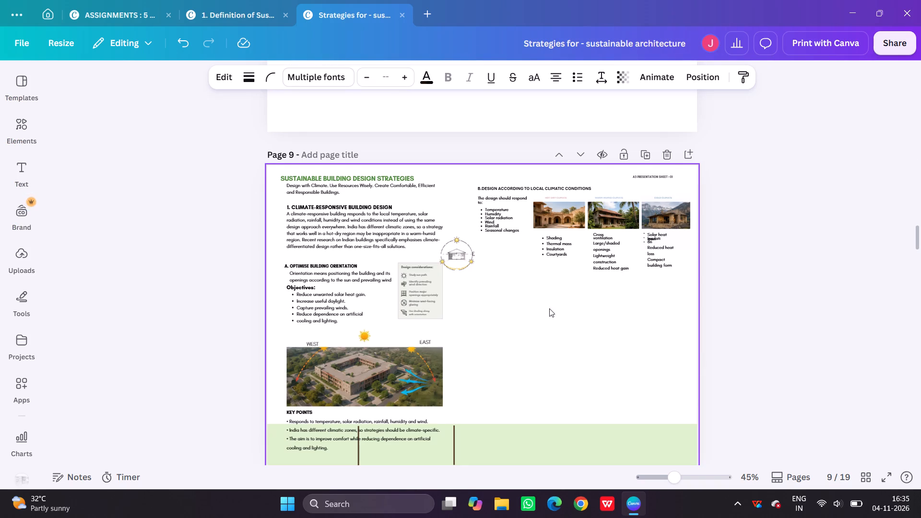
scroll(549, 308, down, 17)
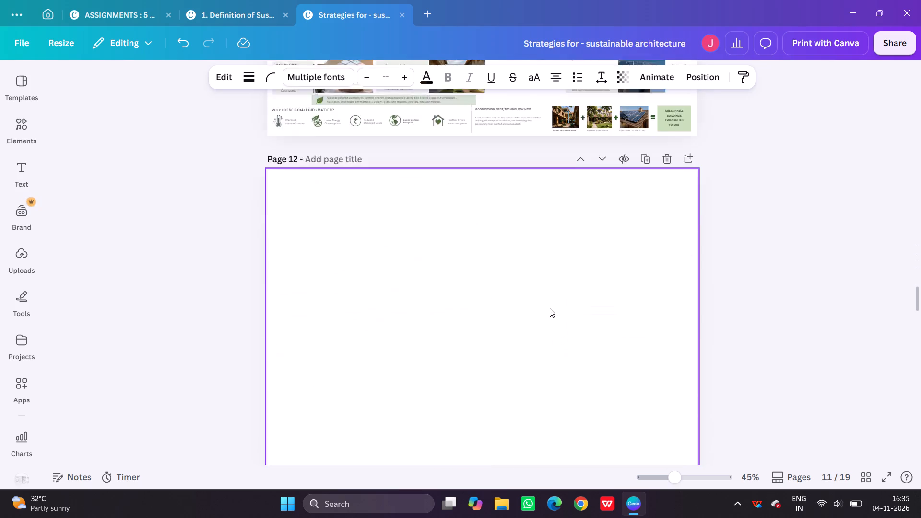
scroll(550, 308, down, 6)
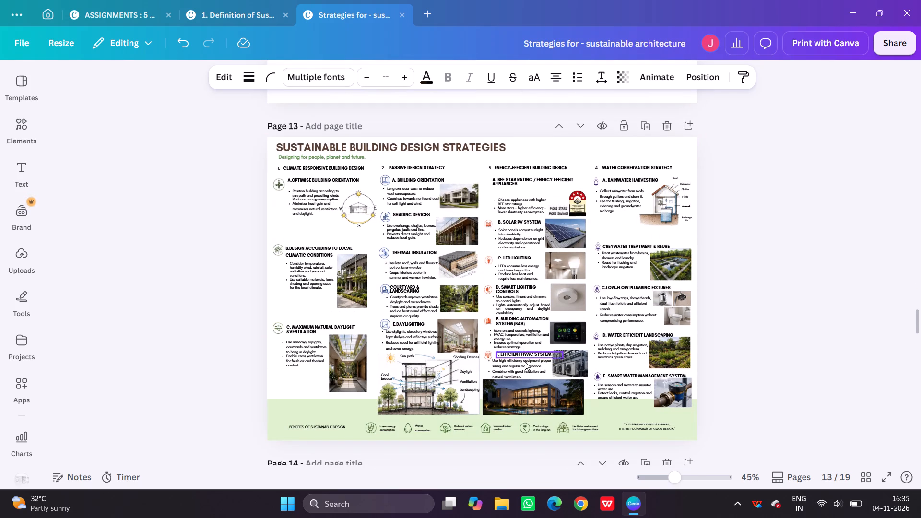
click(522, 386)
key(Delete)
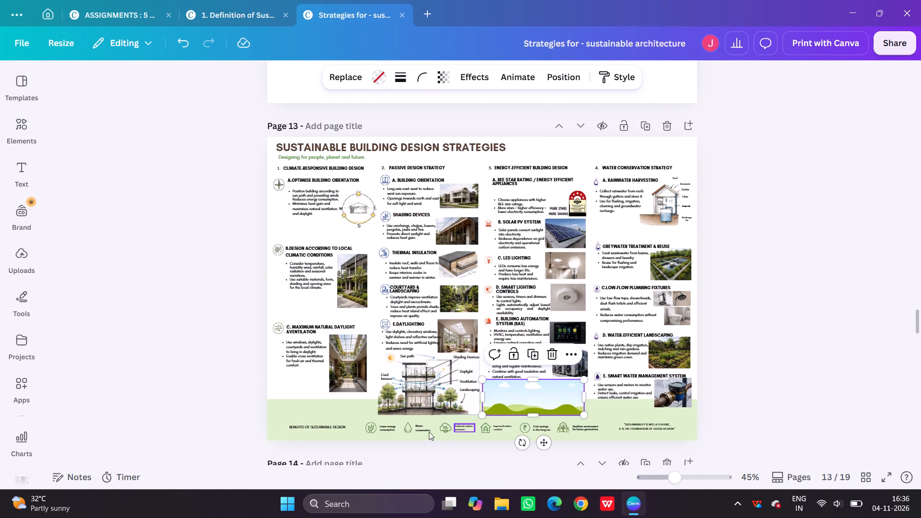
key(Delete)
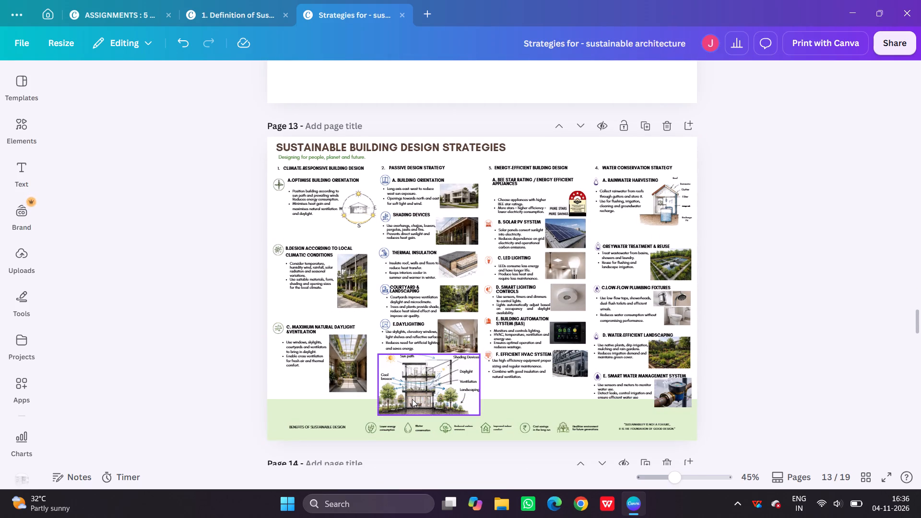
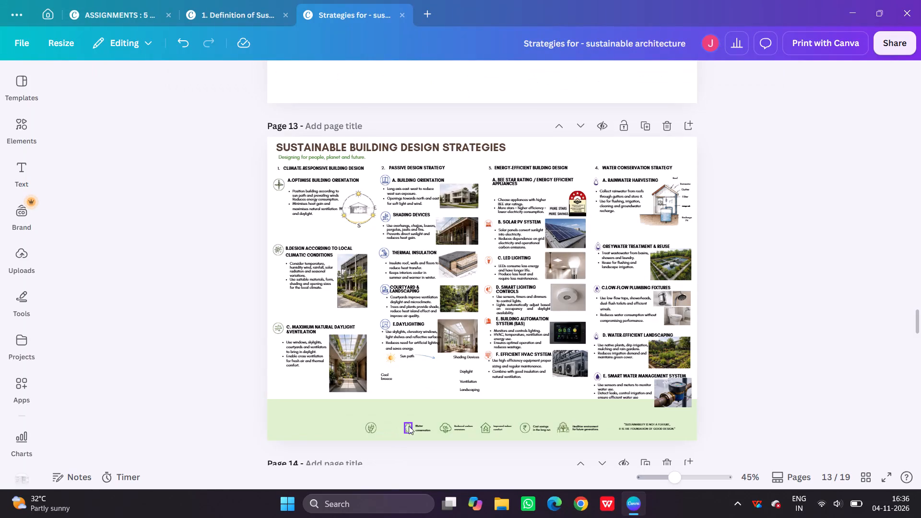
Delete the Water conservation icon with its caption and the leaf icon beside it from page 13's green footer band.
key(Delete)
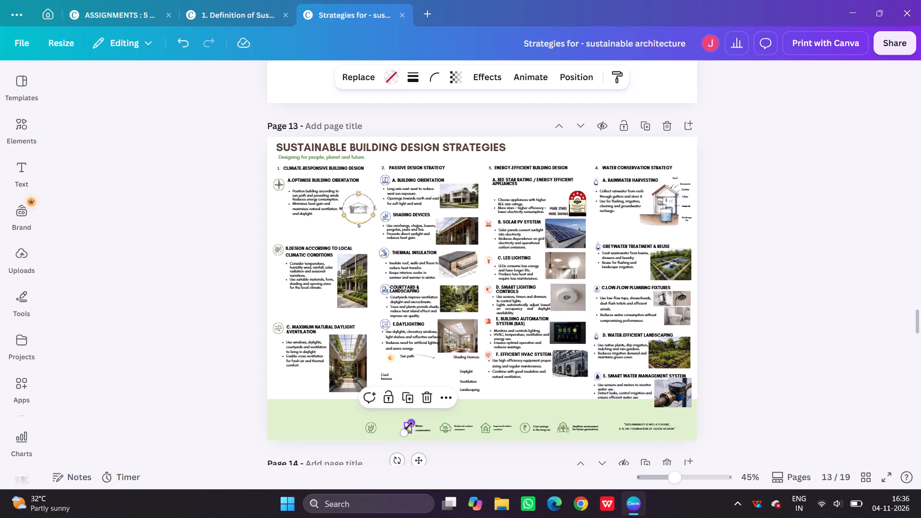
key(Delete)
click(420, 424)
key(Delete)
key(Delete)
click(419, 430)
key(Delete)
key(Delete)
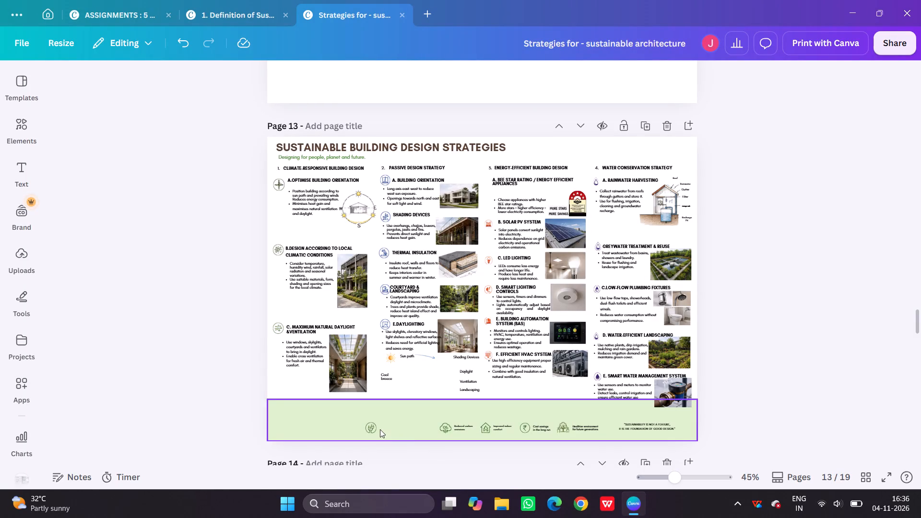
click(370, 427)
key(Delete)
key(Delete)
Delete the reduced carbon emissions and improved indoor comfort icons with their captions from page 13's footer band.
click(463, 431)
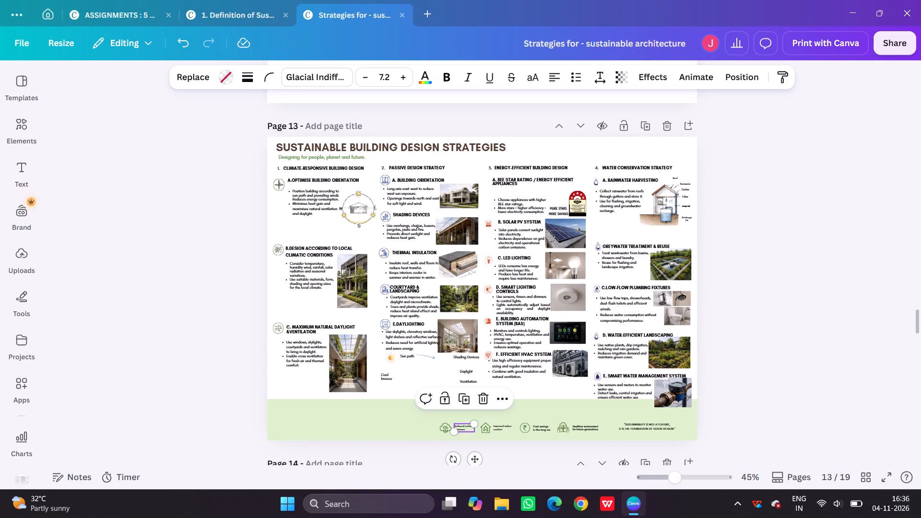
key(Delete)
key(Delete)
click(450, 430)
key(Delete)
key(Delete)
click(485, 426)
key(Delete)
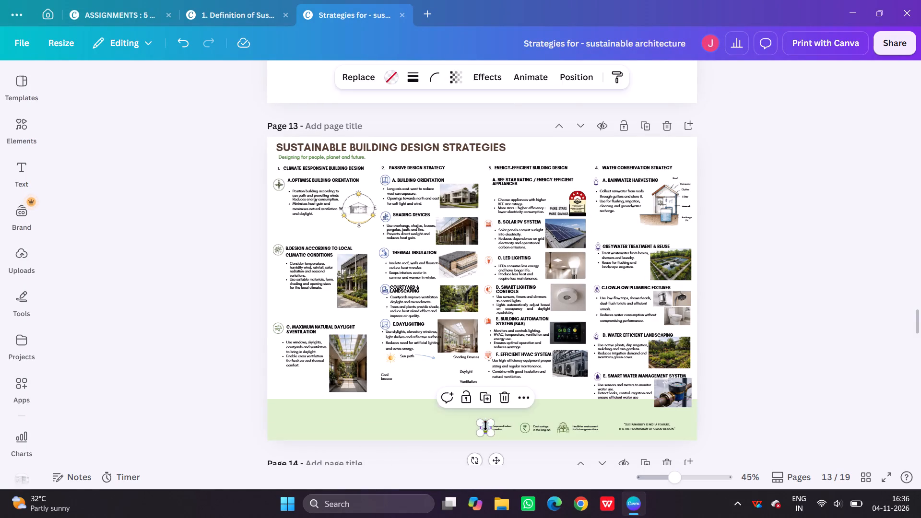
key(Delete)
click(497, 425)
key(Delete)
key(Delete)
Delete the cost savings and healthier environment icons with their captions, plus the sustainability quote, from page 13's footer band.
click(528, 429)
key(Delete)
key(Delete)
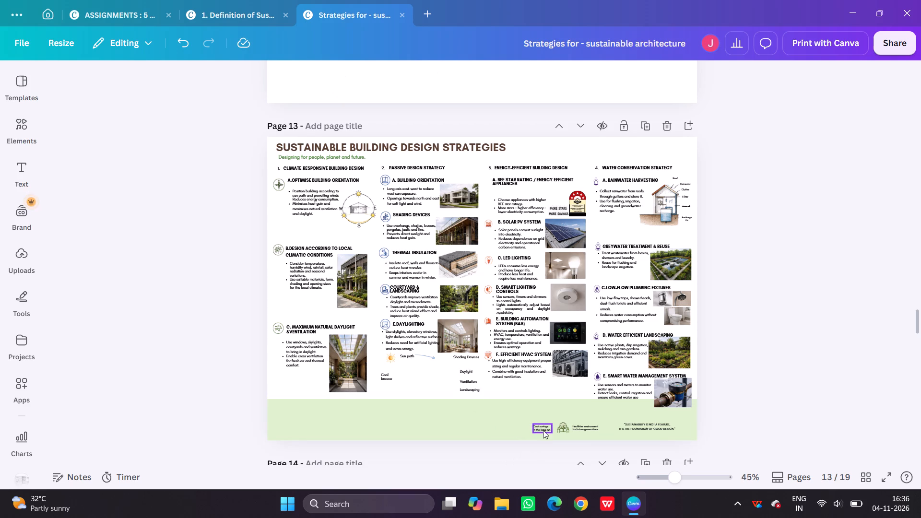
click(543, 430)
key(Delete)
key(Delete)
click(564, 432)
key(Delete)
key(Delete)
click(578, 429)
key(Delete)
key(Delete)
click(641, 430)
key(Delete)
key(Delete)
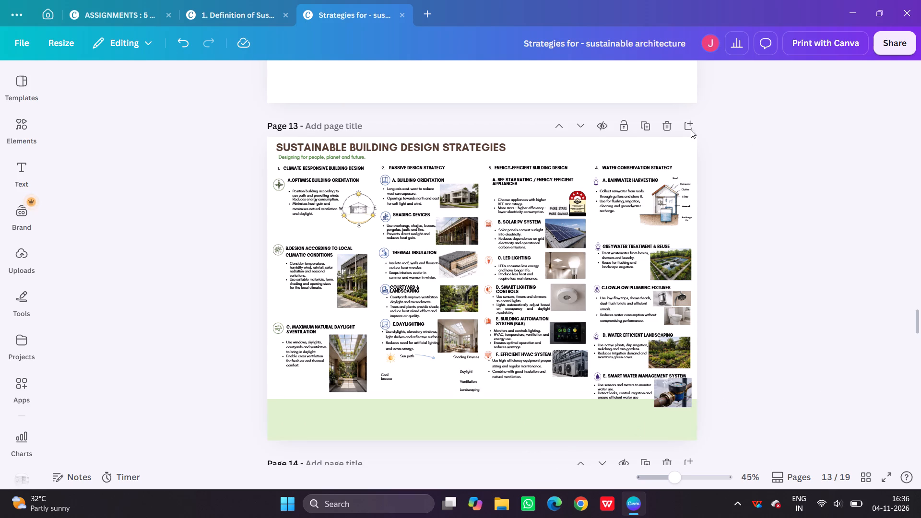
Paste the copied student footer details onto page 13, Sustainable Building Design Strategies.
click(615, 144)
key(ctrl+v)
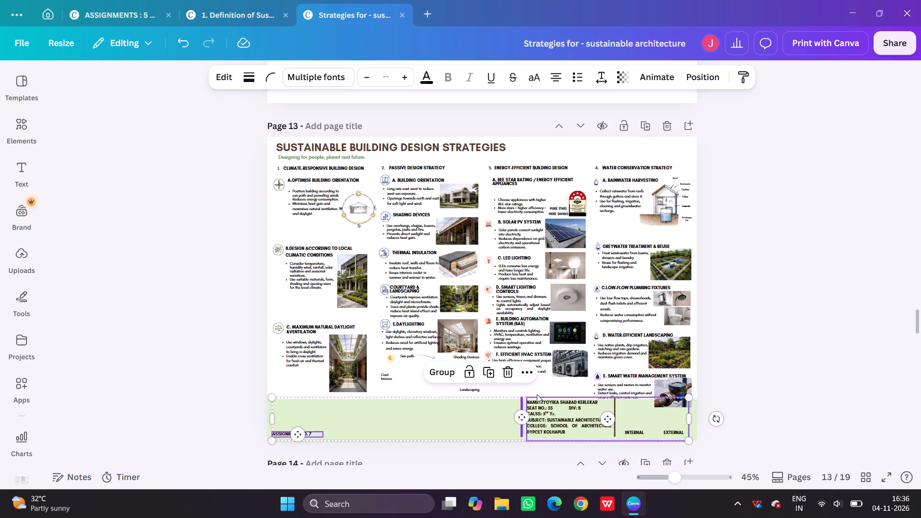
Change the assignment number in the page 13 footer label to 2.
double_click(313, 433)
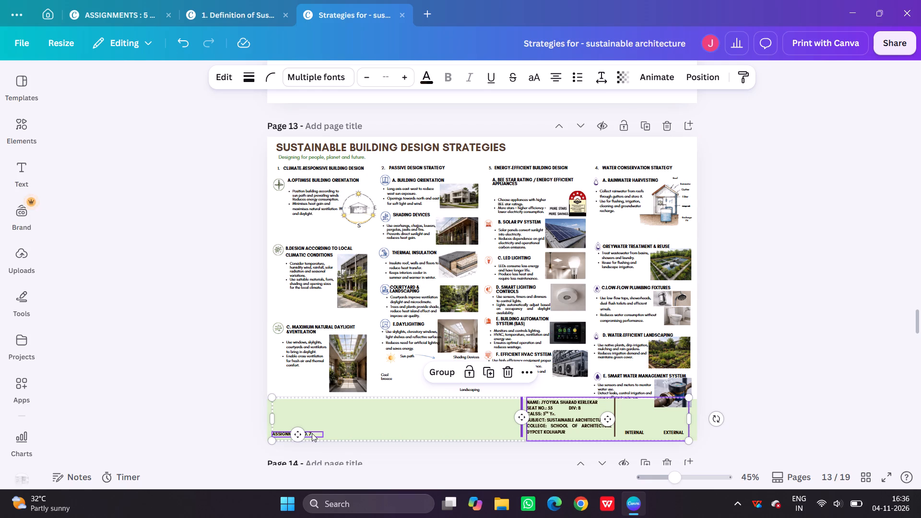
click(312, 433)
click(309, 434)
click(218, 400)
double_click(310, 436)
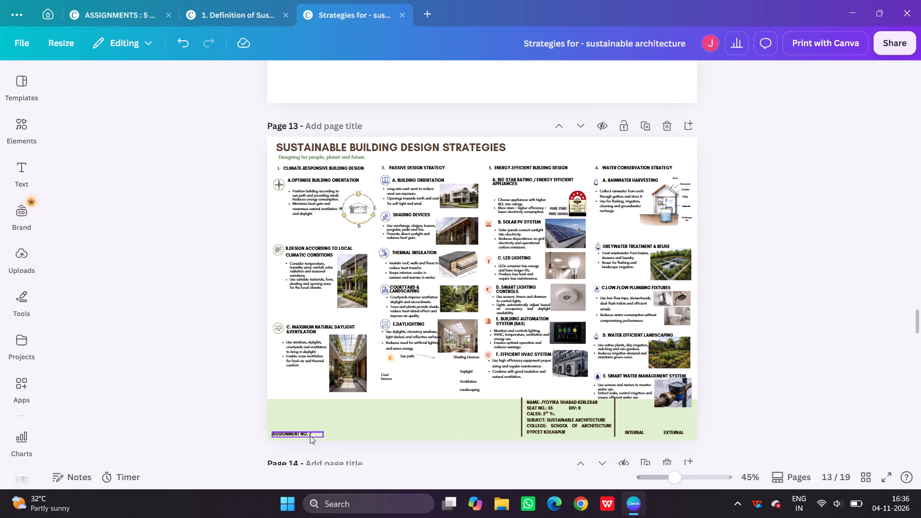
click(314, 435)
key(BackSpace)
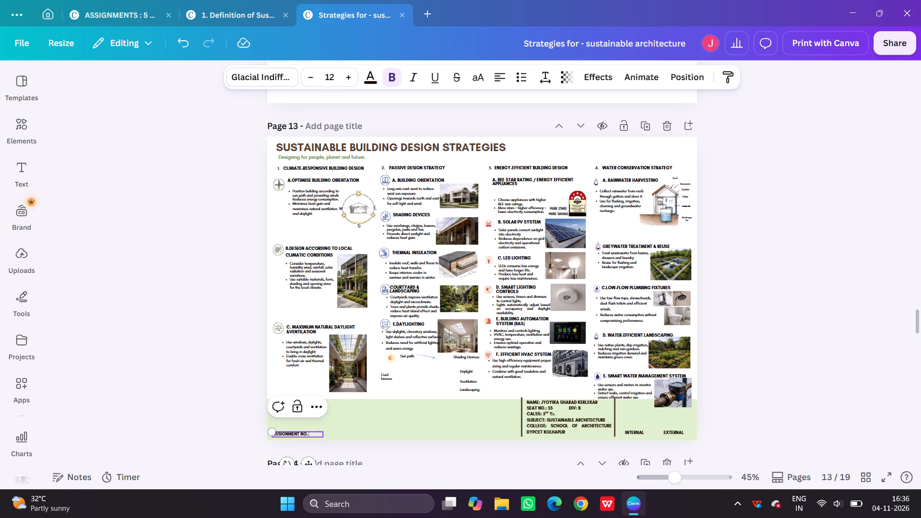
key(space)
text(2)
click(223, 243)
Delete the two blank pages that follow page 15.
scroll(440, 208, down, 2)
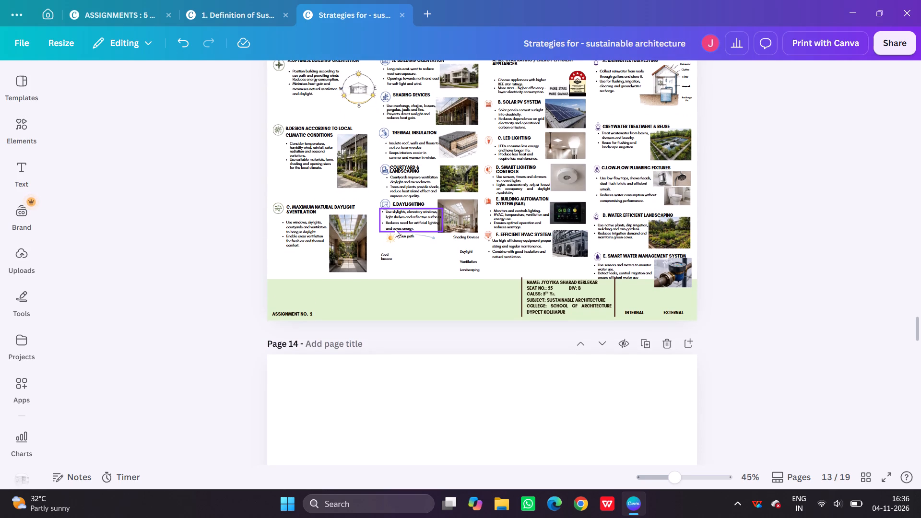
scroll(394, 230, down, 11)
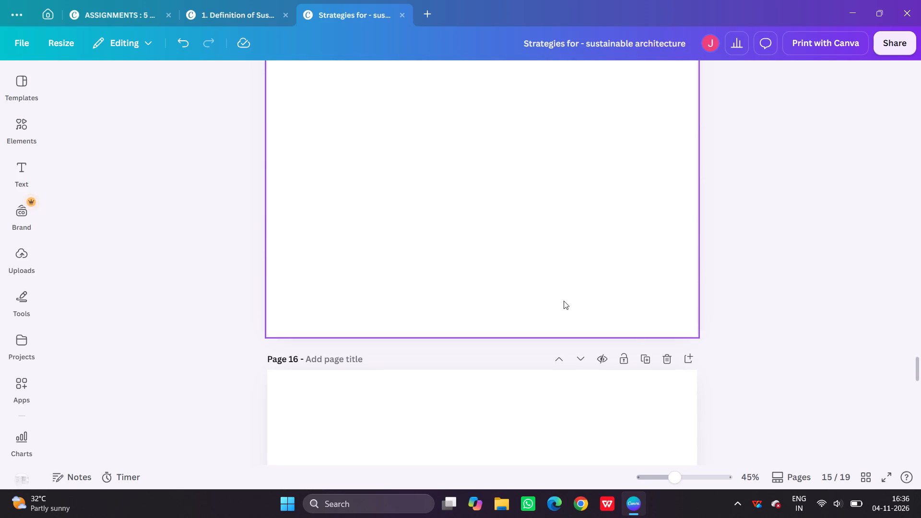
click(662, 358)
click(662, 358)
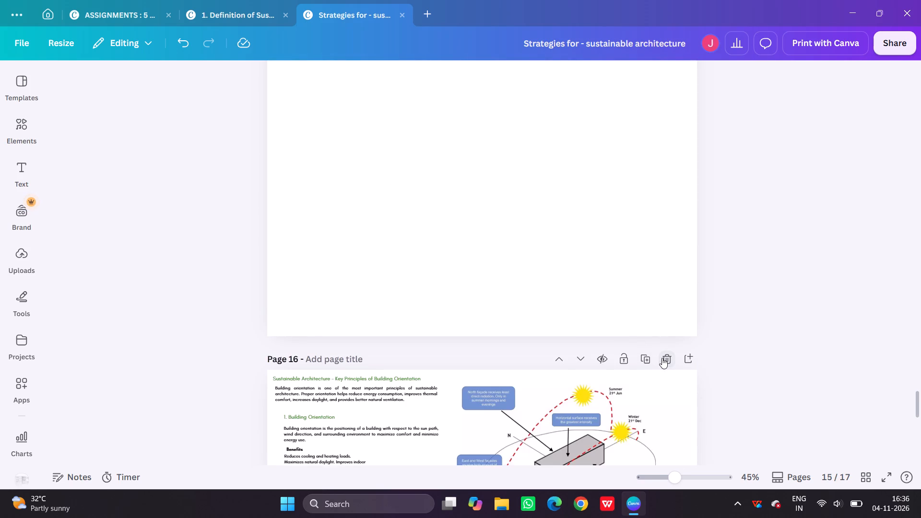
Delete the student name label below the sustainability illustration on page 17.
scroll(513, 299, down, 4)
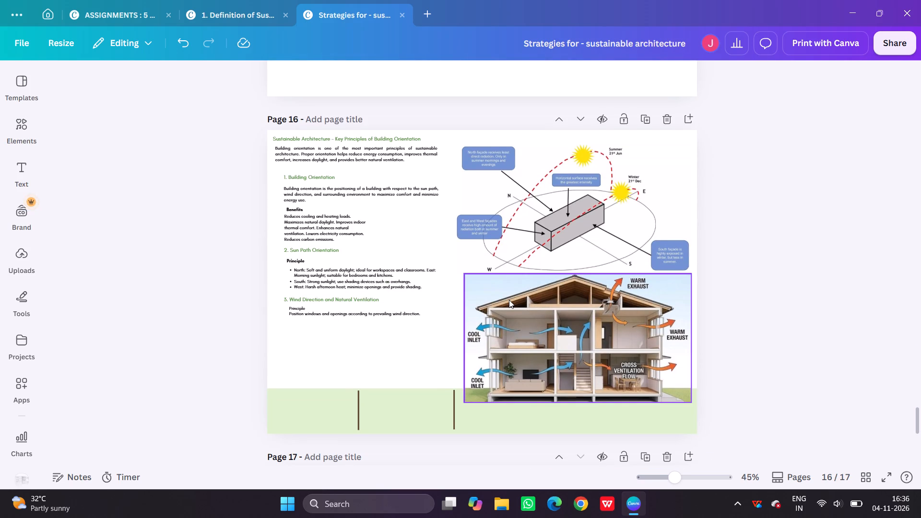
scroll(499, 303, down, 6)
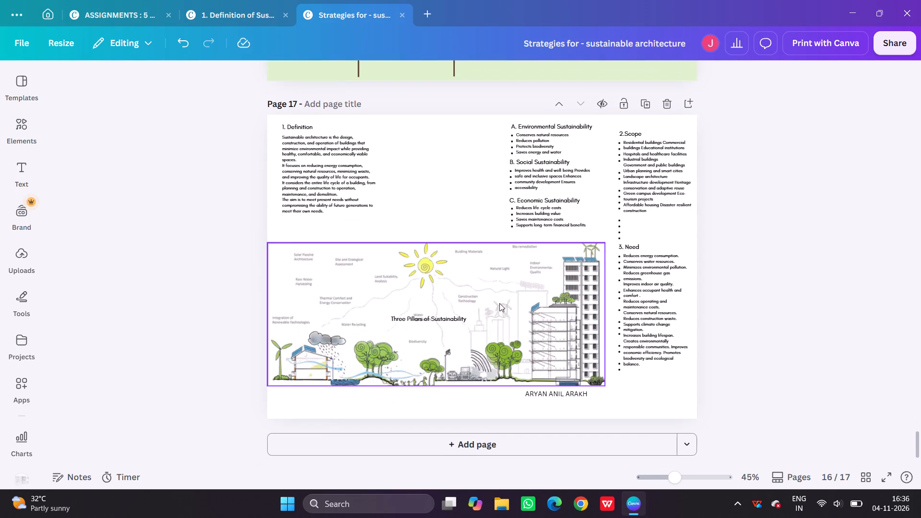
click(566, 393)
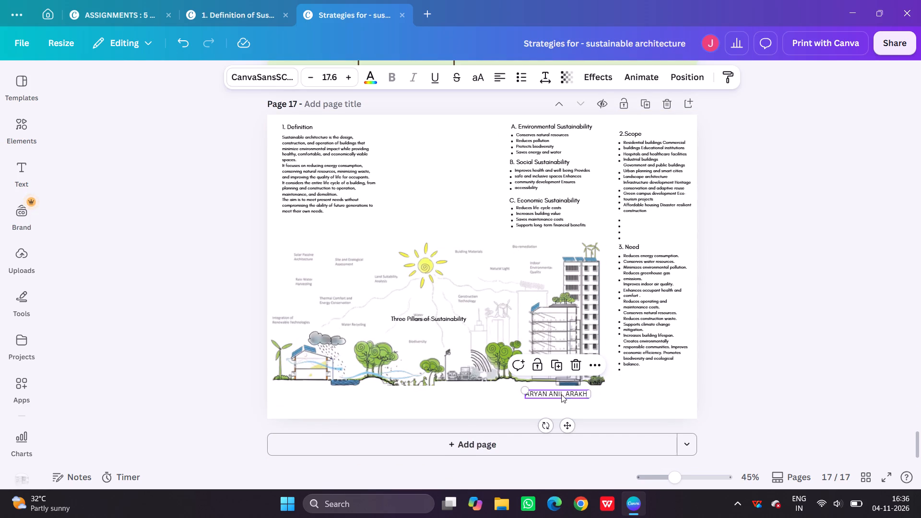
key(Delete)
Review the last sheets from page 17 back to page 13, checking their footers and layouts.
scroll(471, 348, down, 7)
scroll(471, 348, up, 8)
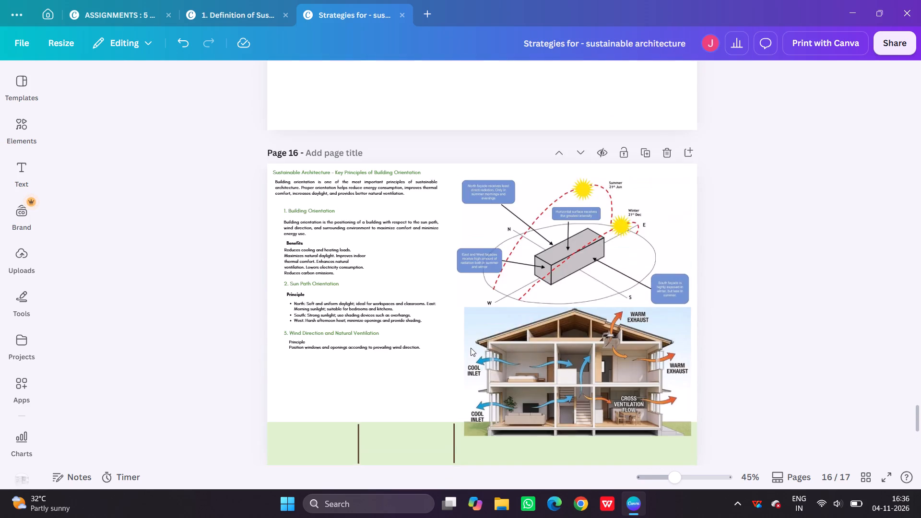
scroll(471, 348, up, 16)
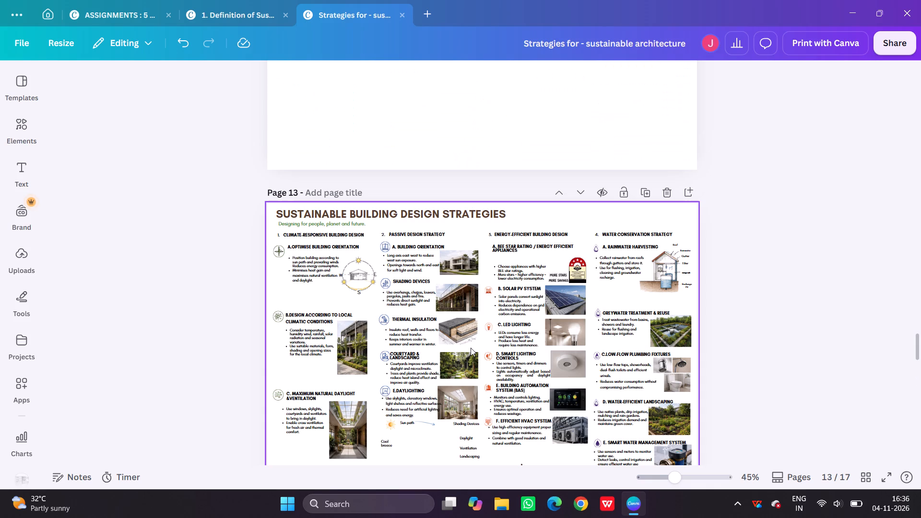
scroll(471, 348, down, 2)
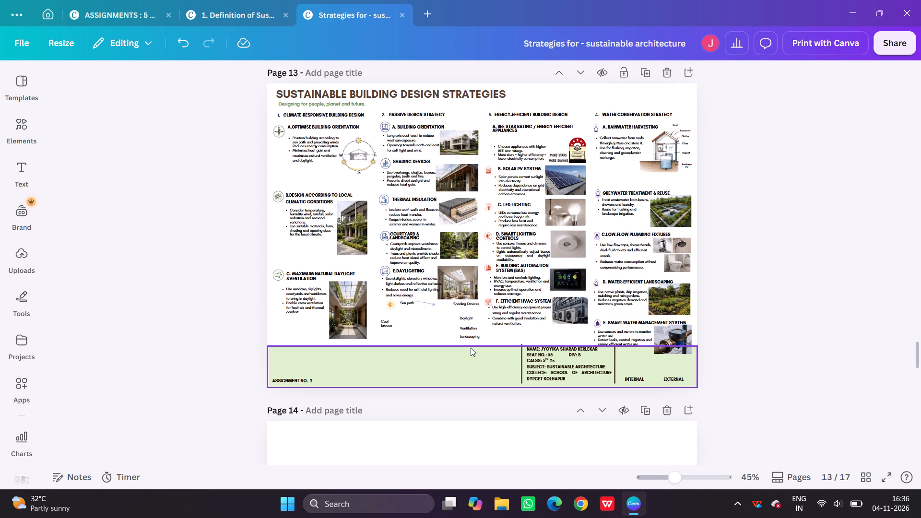
click(526, 261)
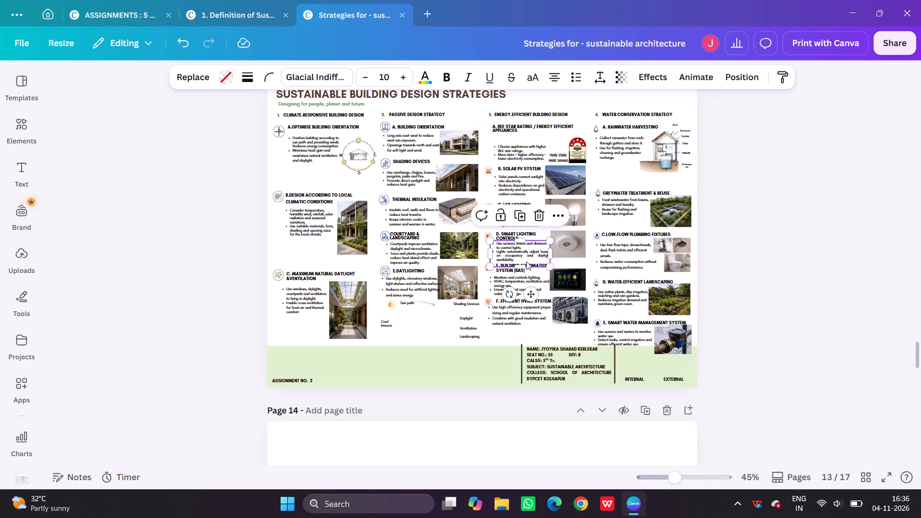
click(707, 286)
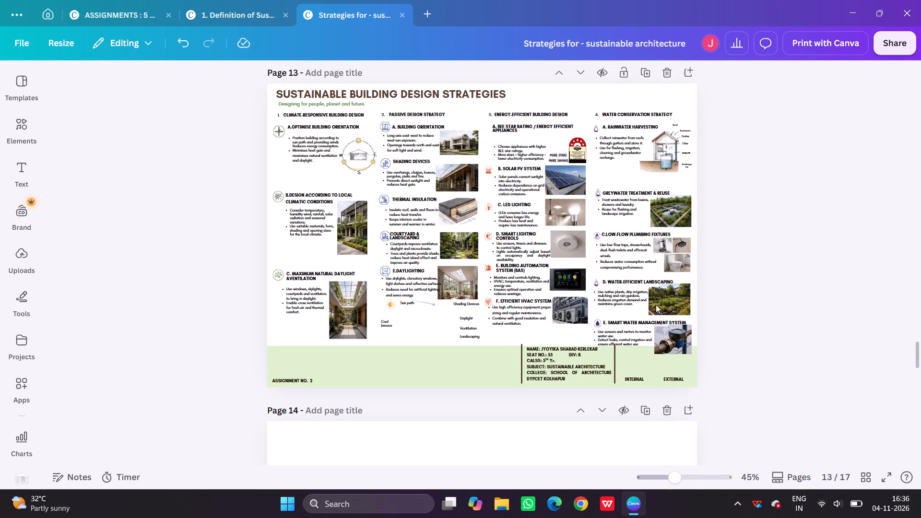
On page 6, move the carbon footprint graphic down and clear of the text, and shift the 5R Concept graphic slightly towards it.
scroll(255, 330, up, 4)
scroll(387, 325, up, 16)
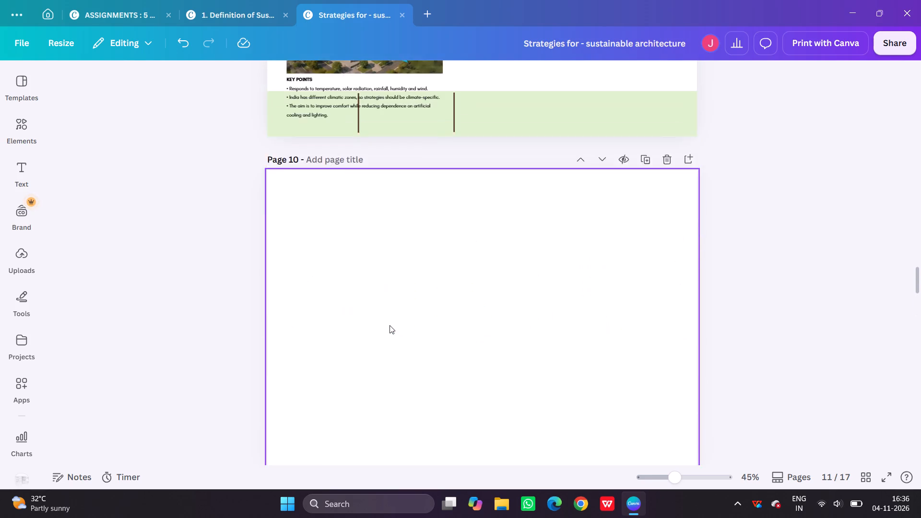
scroll(390, 325, up, 16)
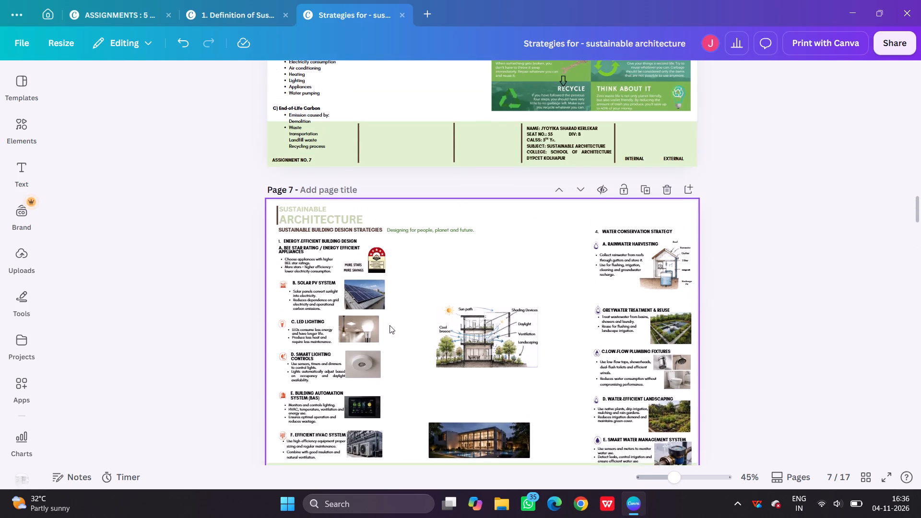
scroll(390, 325, up, 5)
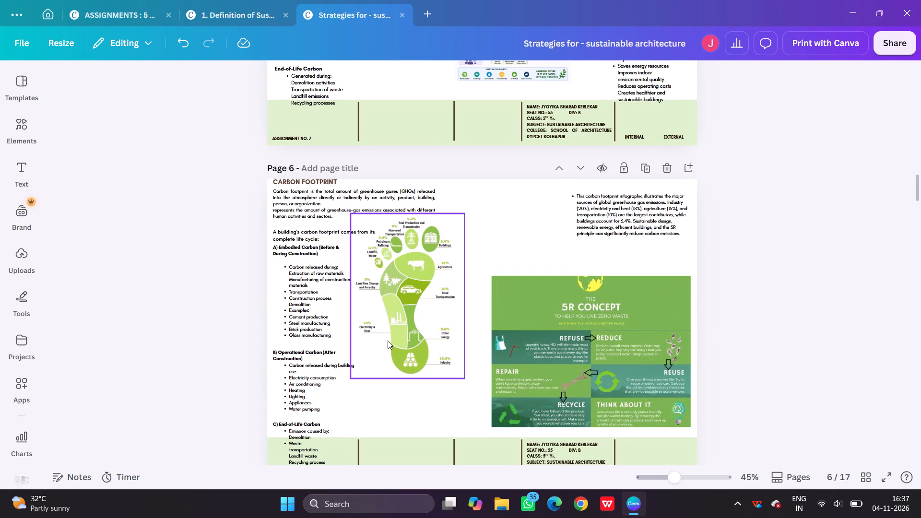
drag(414, 320, 424, 342)
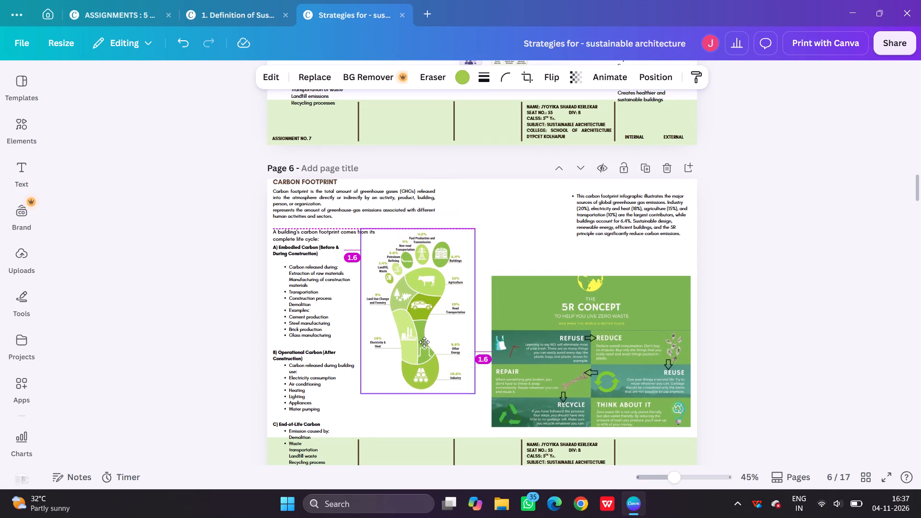
drag(424, 342, 424, 344)
drag(561, 337, 552, 340)
Widen the Building Construction Phase bullet text box on page 5 so its lines wrap less.
scroll(525, 347, up, 2)
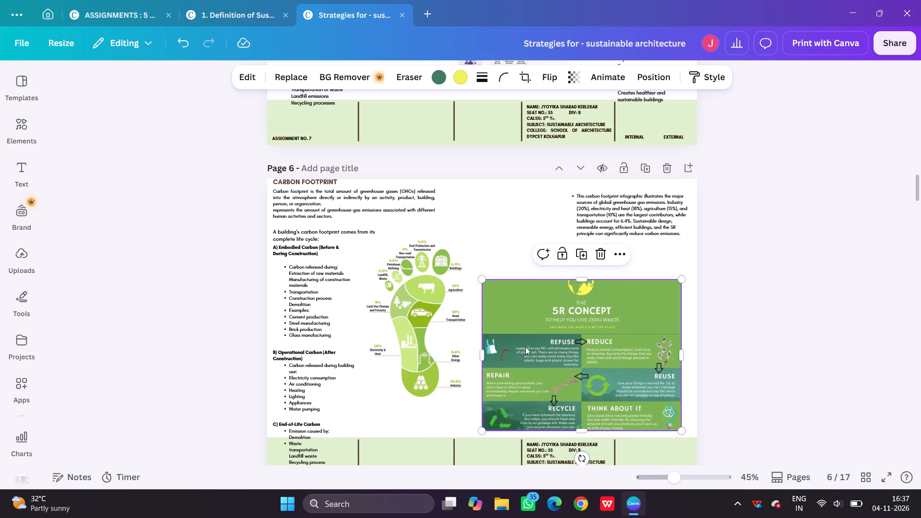
scroll(525, 347, up, 4)
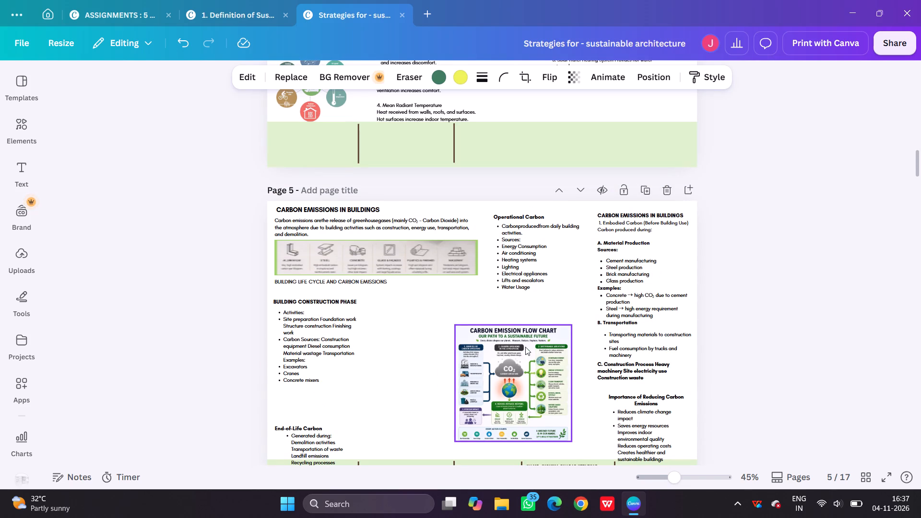
click(336, 332)
drag(359, 344, 377, 347)
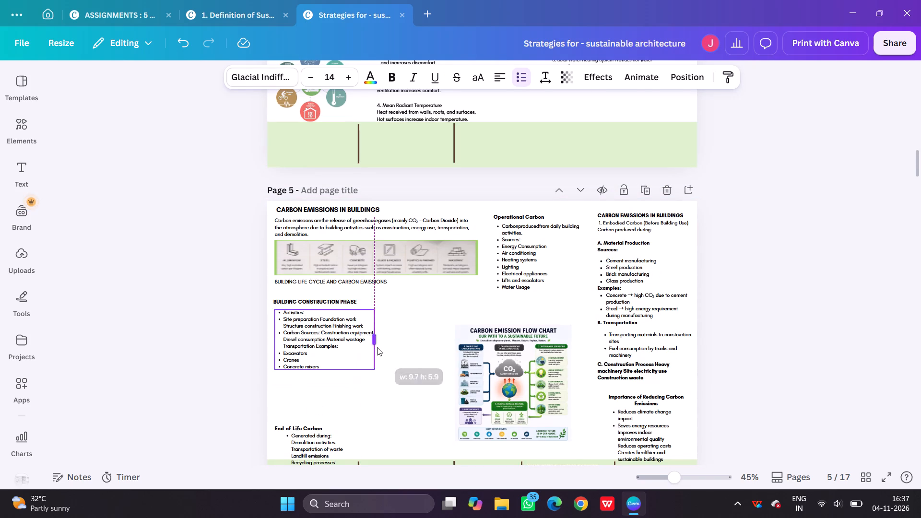
drag(377, 347, 386, 351)
Move the End-of-Life Carbon heading and its bullet list together up, clear of the footer band on page 5.
click(295, 434)
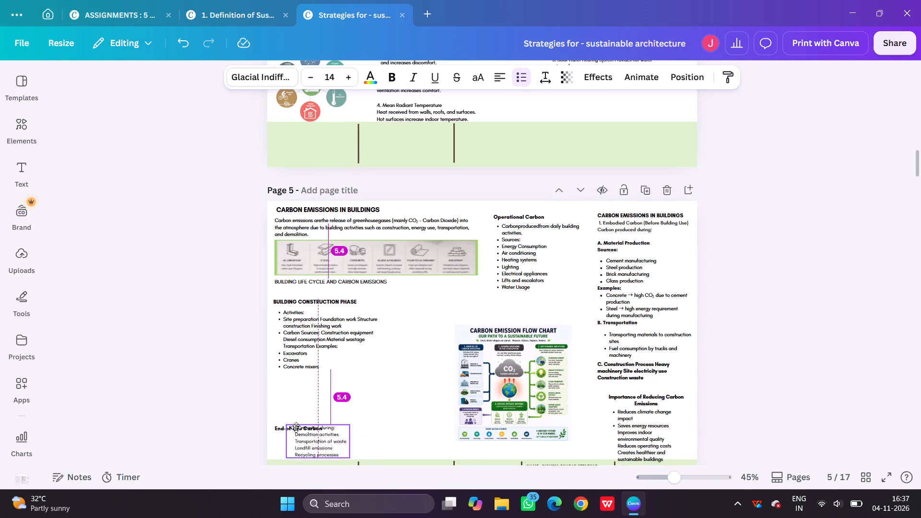
key(ctrl+z)
click(360, 388)
drag(333, 404, 307, 441)
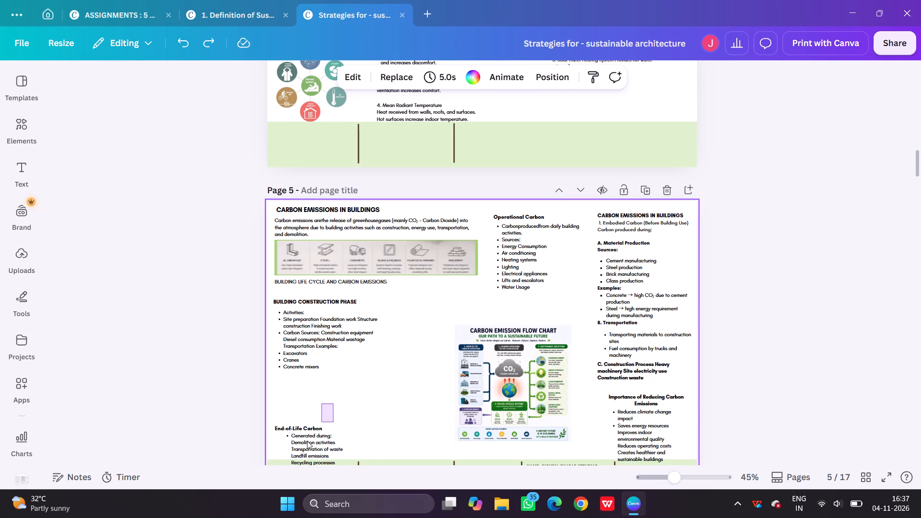
drag(307, 441, 301, 447)
shift+drag(308, 442, 308, 410)
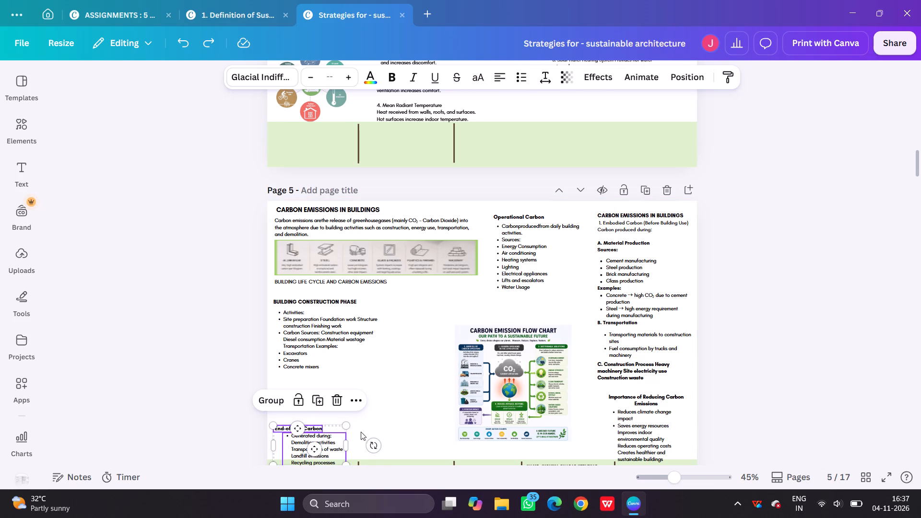
shift+drag(337, 443, 347, 410)
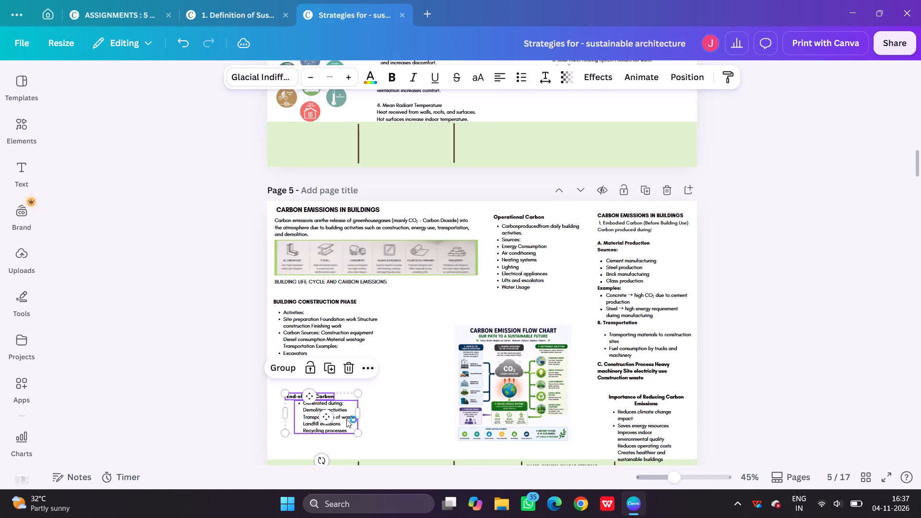
Enlarge the text of three page 5 blocks: End-of-Life Carbon, the Building Construction Phase bullets (size 18.9), and Operational Carbon with its list.
drag(356, 432, 377, 439)
click(336, 347)
drag(387, 369, 428, 391)
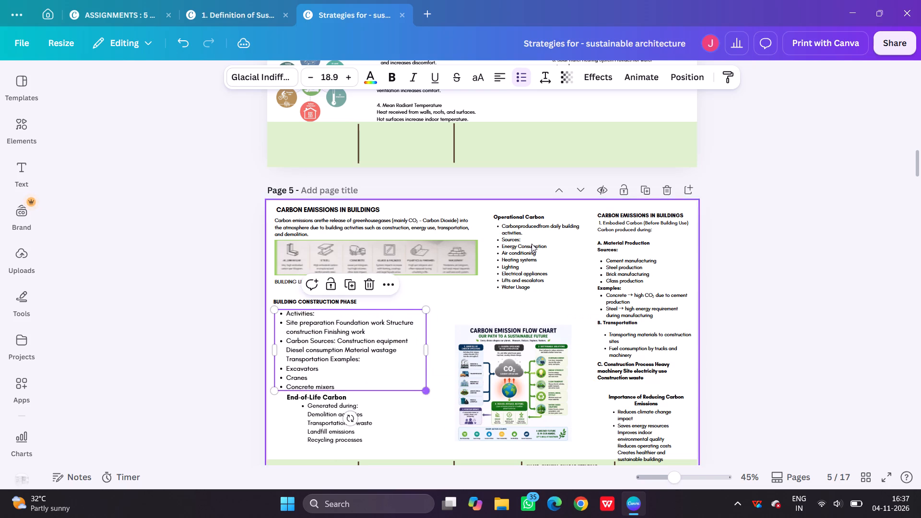
click(545, 233)
shift+click(515, 219)
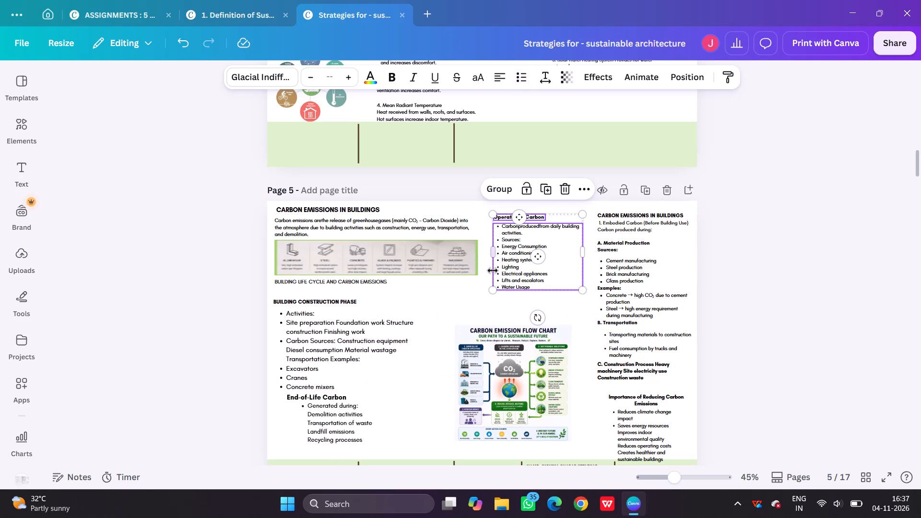
drag(491, 288, 479, 305)
Move the Importance of Reducing Carbon Emissions heading and bullets up beneath the Construction Process text on page 5, and enlarge them slightly.
scroll(484, 222, down, 2)
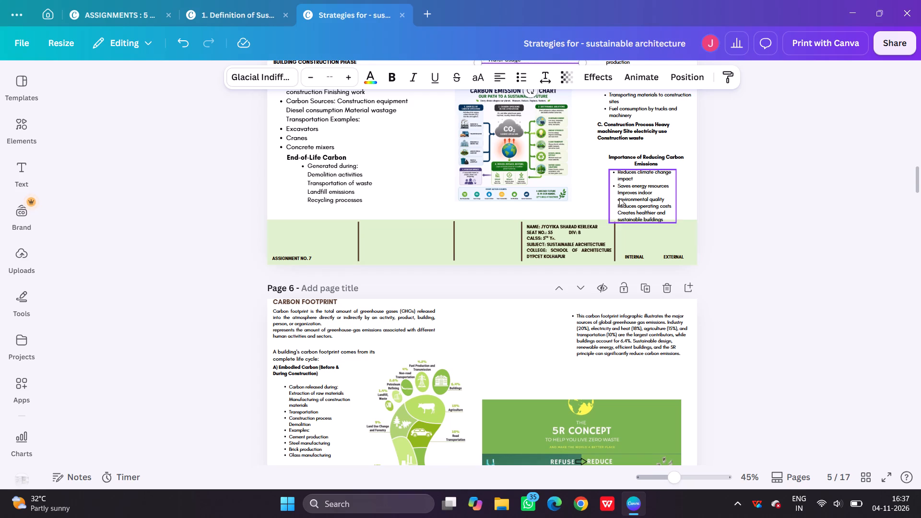
click(619, 198)
shift+click(662, 158)
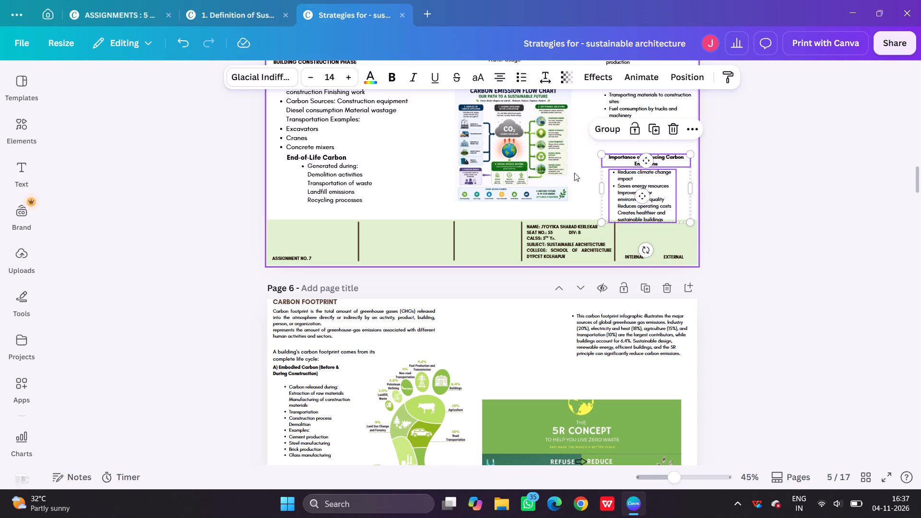
shift+drag(614, 179, 680, 177)
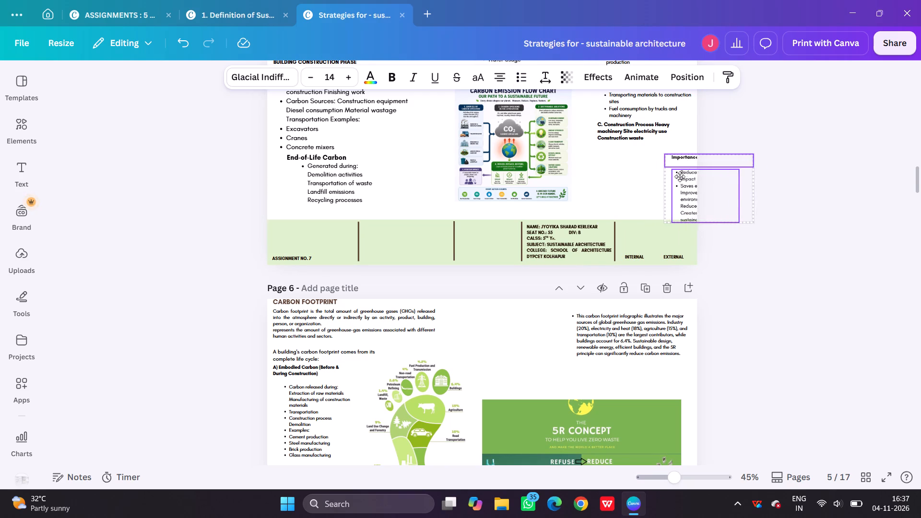
shift+drag(680, 177, 604, 164)
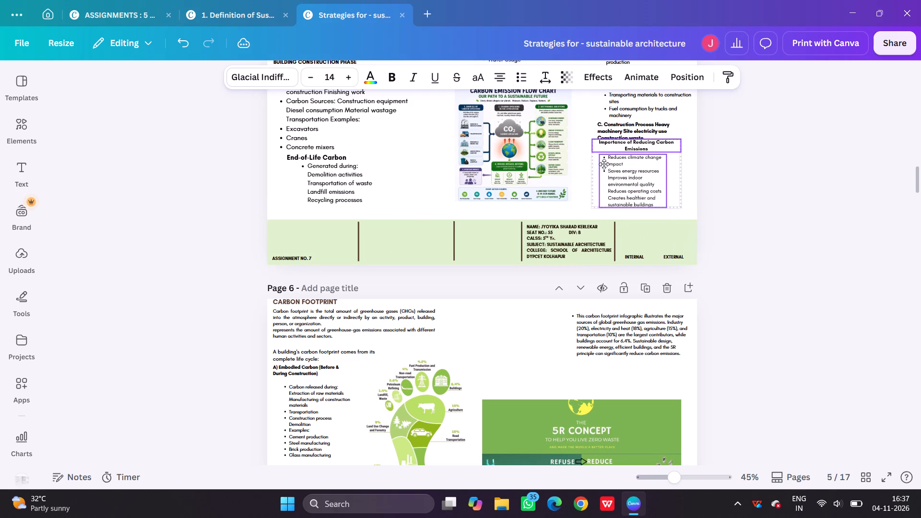
shift+drag(604, 164, 602, 168)
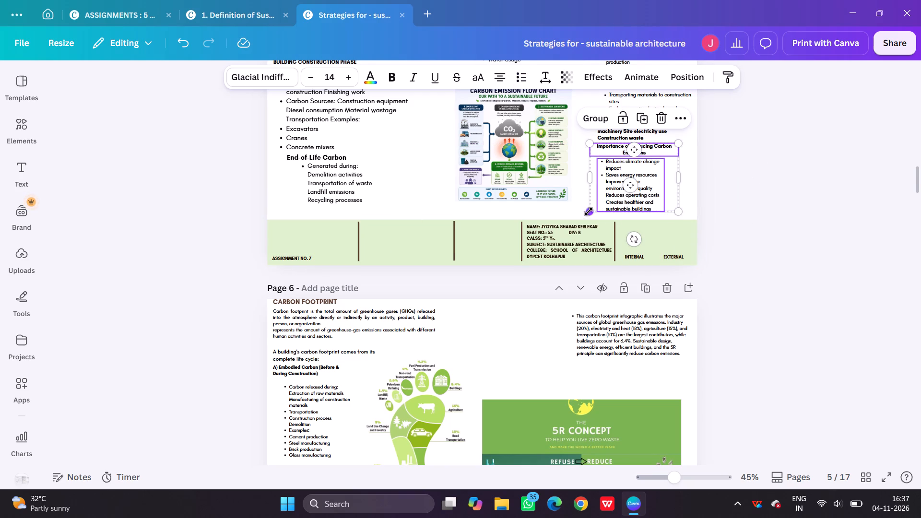
drag(587, 213, 576, 218)
click(834, 259)
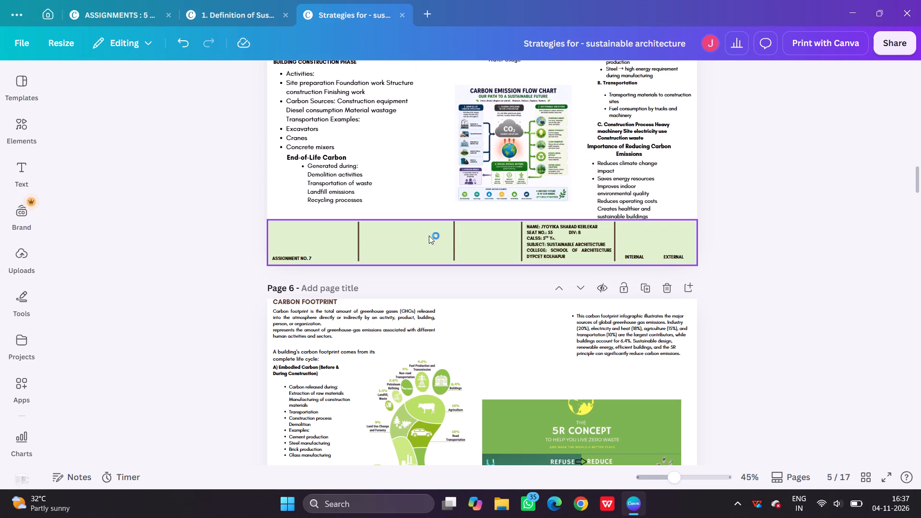
Delete the two vertical divider lines between the assignment number and the student details in page 5's footer band.
click(356, 241)
click(361, 239)
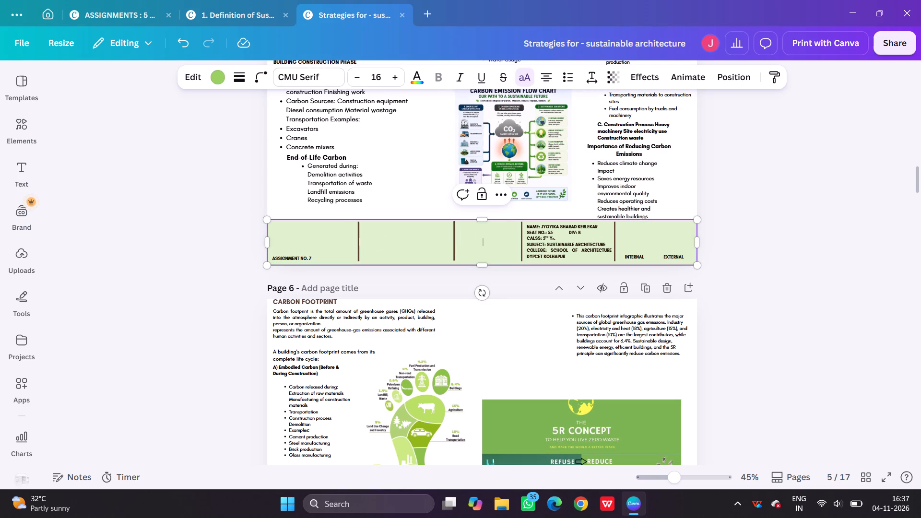
click(357, 241)
click(410, 186)
key(Escape)
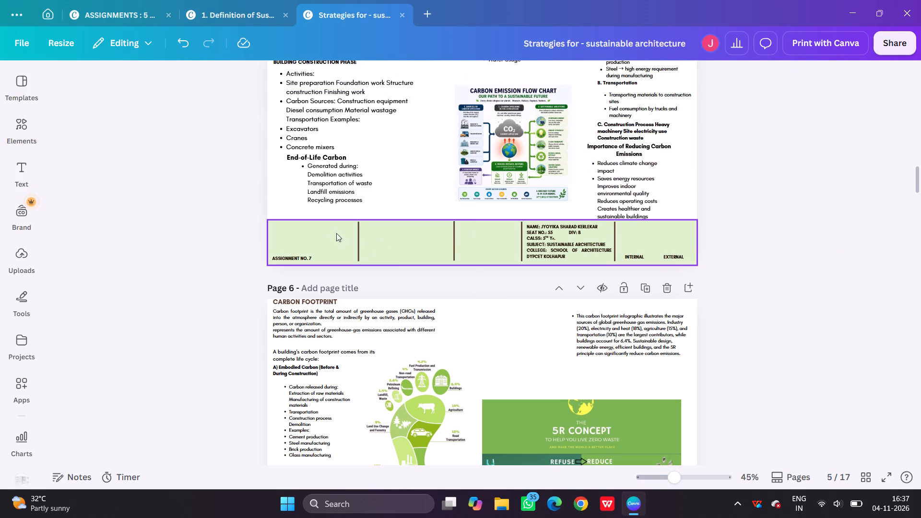
click(359, 225)
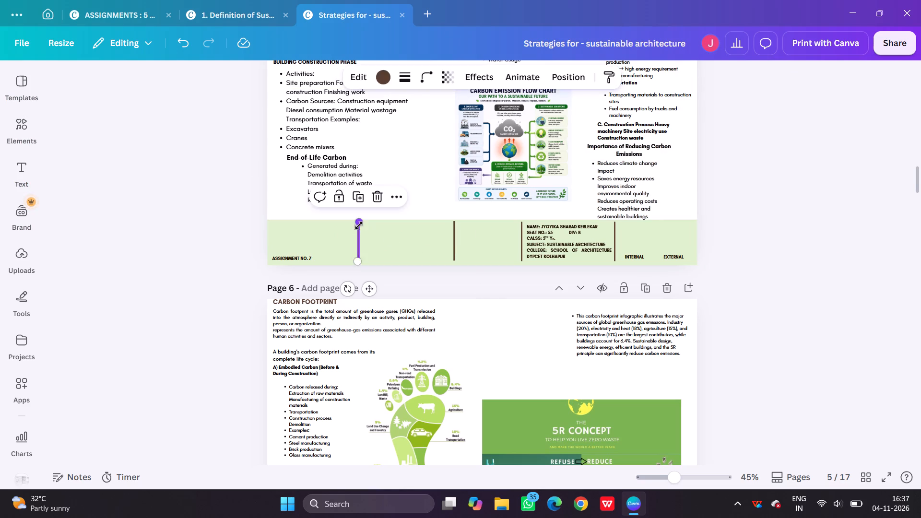
key(Delete)
click(453, 254)
key(Delete)
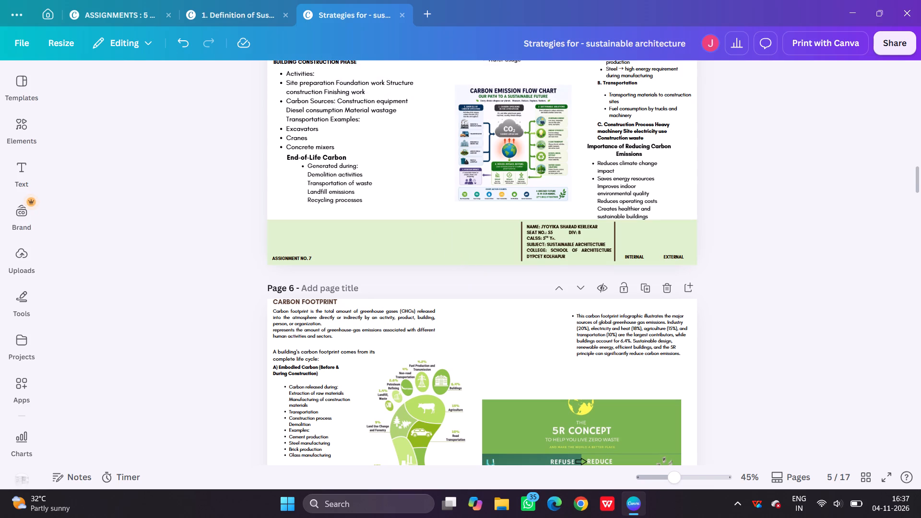
Enlarge the Carbon Emission Flow Chart image on page 5 and place it beside the construction bullets, between Operational Carbon and the footer.
scroll(514, 275, up, 2)
click(509, 261)
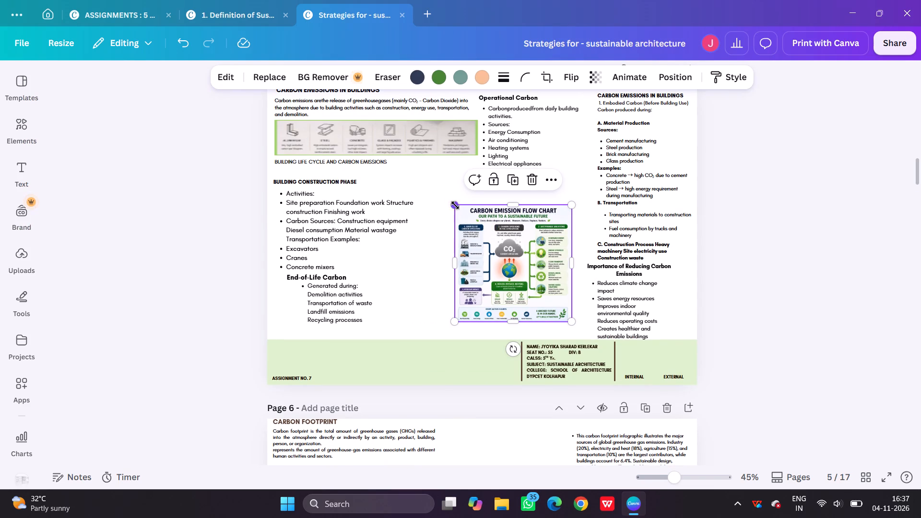
drag(455, 205, 416, 186)
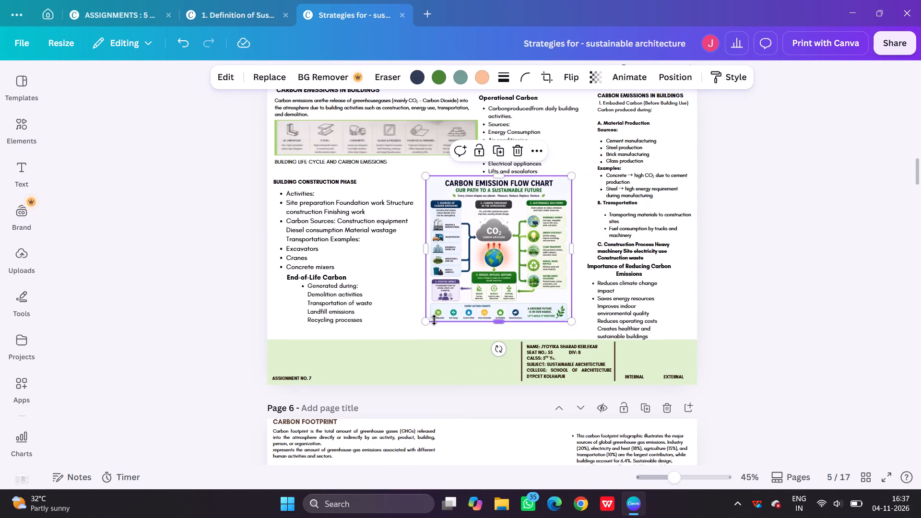
drag(474, 283, 464, 294)
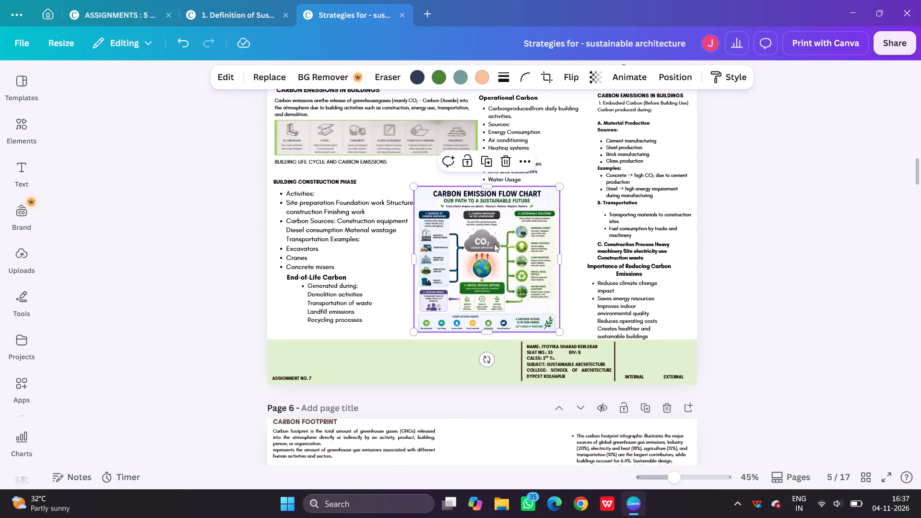
Split the Carbon Emission Flow Chart image into editable layers with Magic Layers.
click(229, 79)
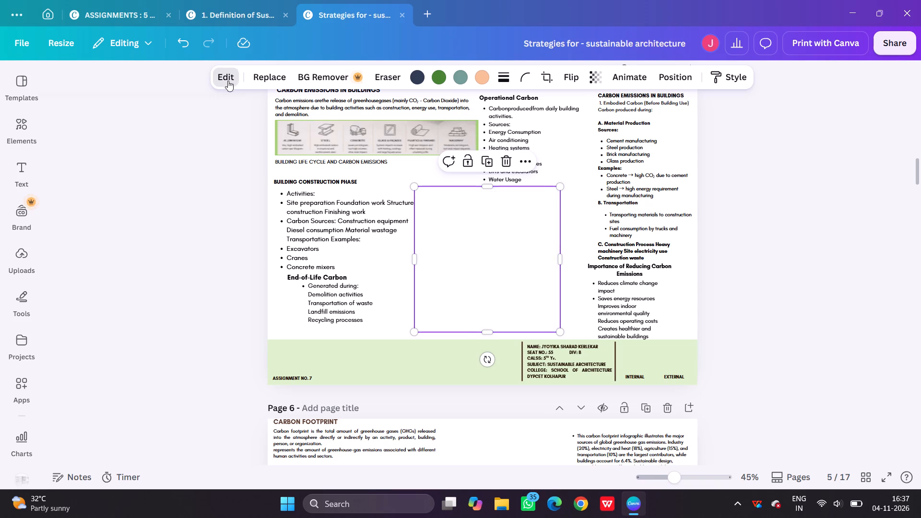
click(120, 234)
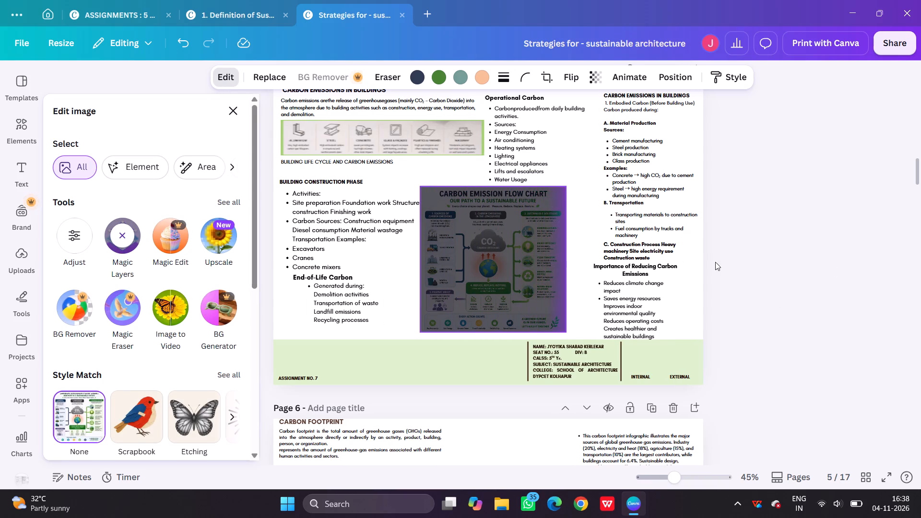
scroll(662, 343, up, 2)
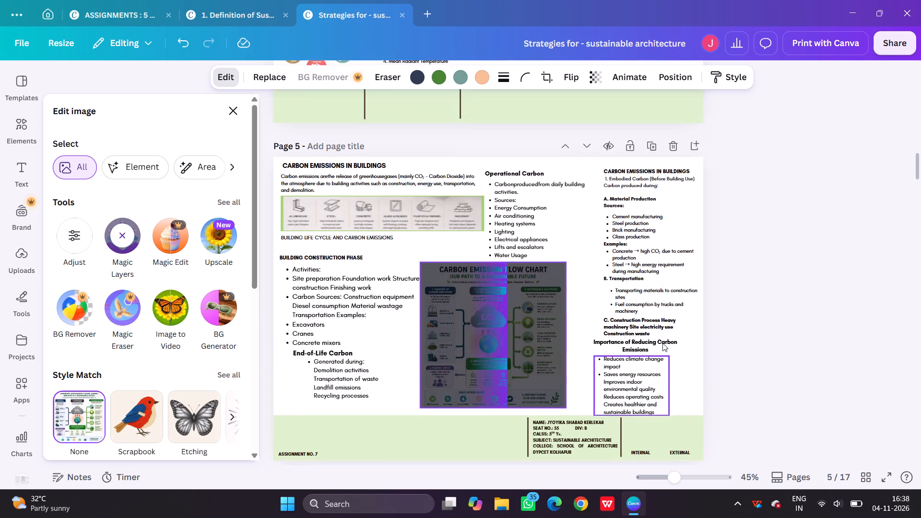
scroll(662, 343, up, 4)
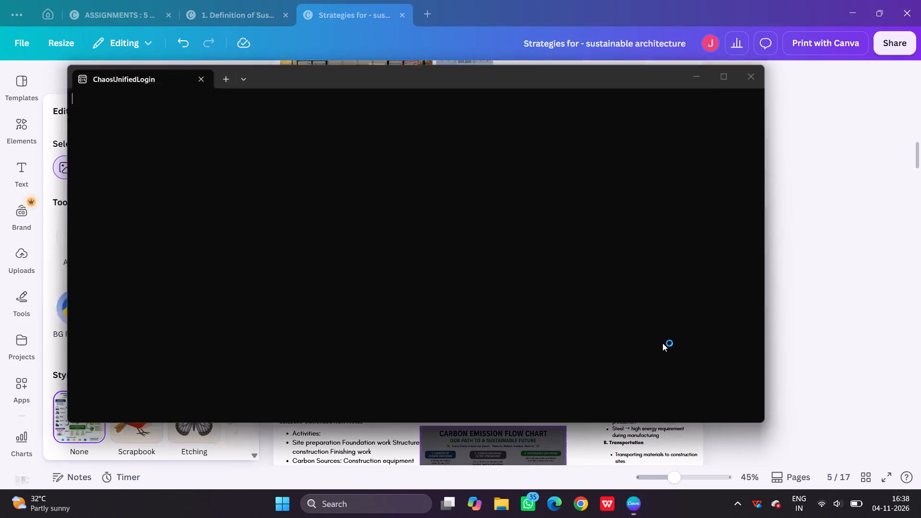
scroll(662, 343, down, 3)
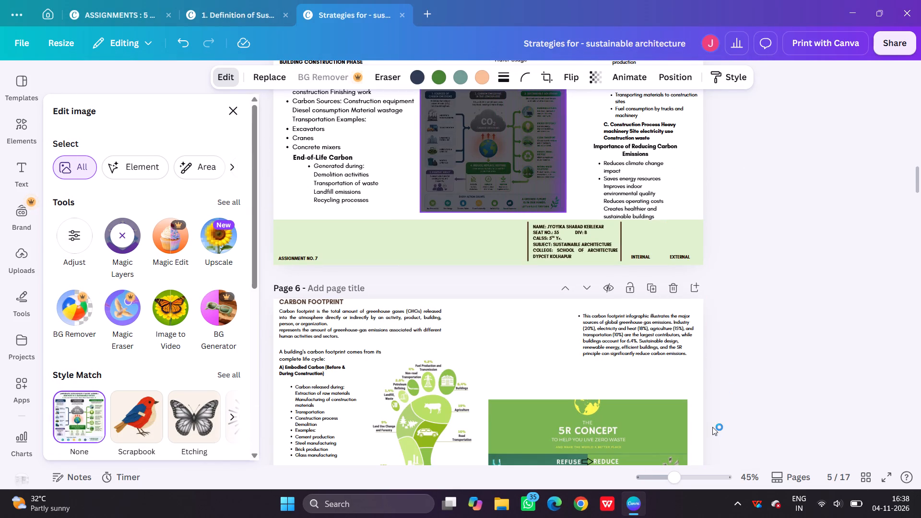
On page 6, enlarge the carbon footprint infographic paragraph above the 5R Concept graphic and the introductory paragraph under the Carbon Footprint heading.
scroll(487, 250, down, 2)
click(606, 200)
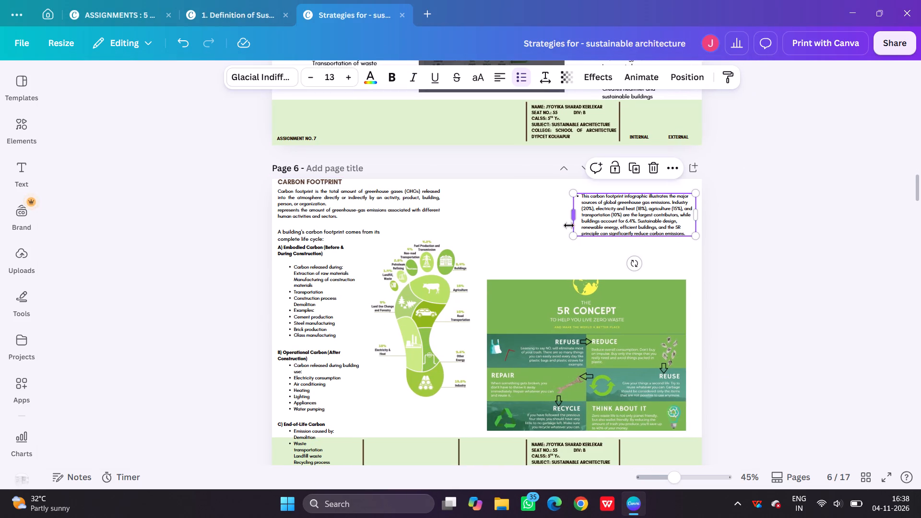
drag(567, 234, 506, 239)
click(366, 198)
drag(435, 218, 464, 218)
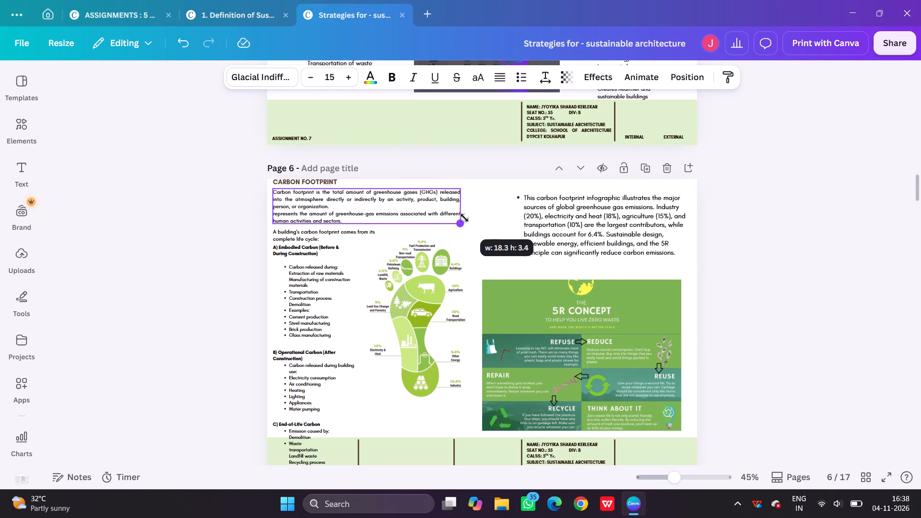
drag(464, 218, 474, 220)
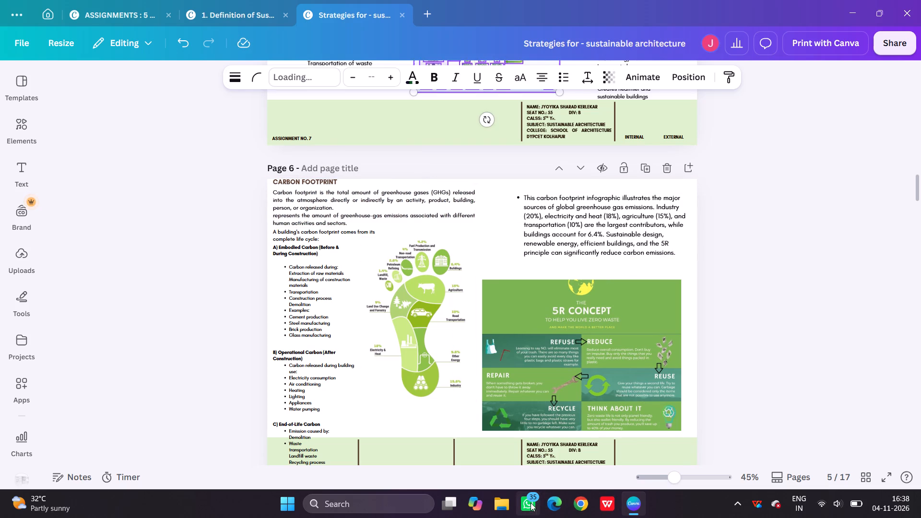
Switch to WhatsApp.
click(531, 503)
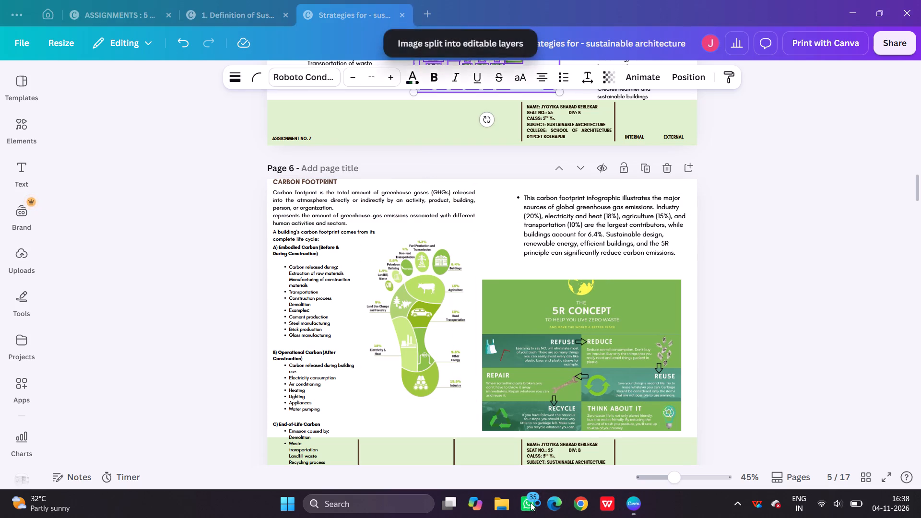
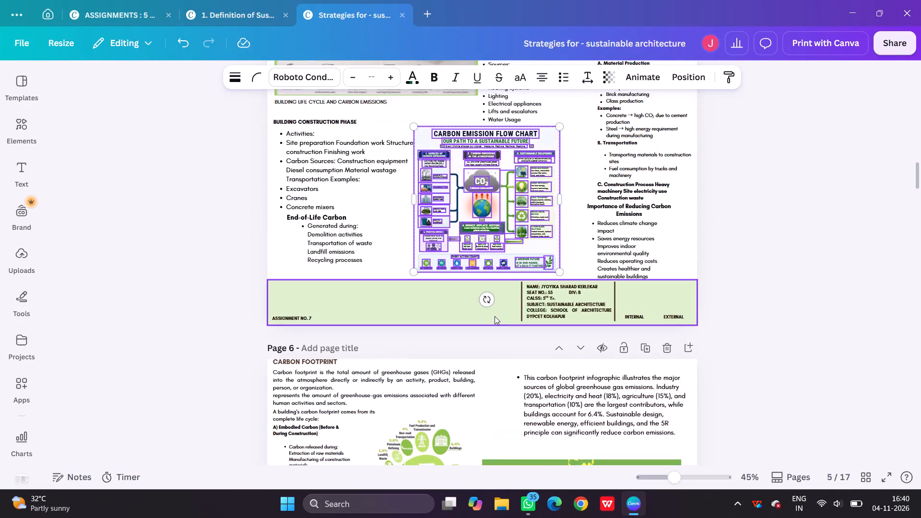
Group the separated layers of the Carbon Emission Flow Chart on page 5.
scroll(495, 316, up, 2)
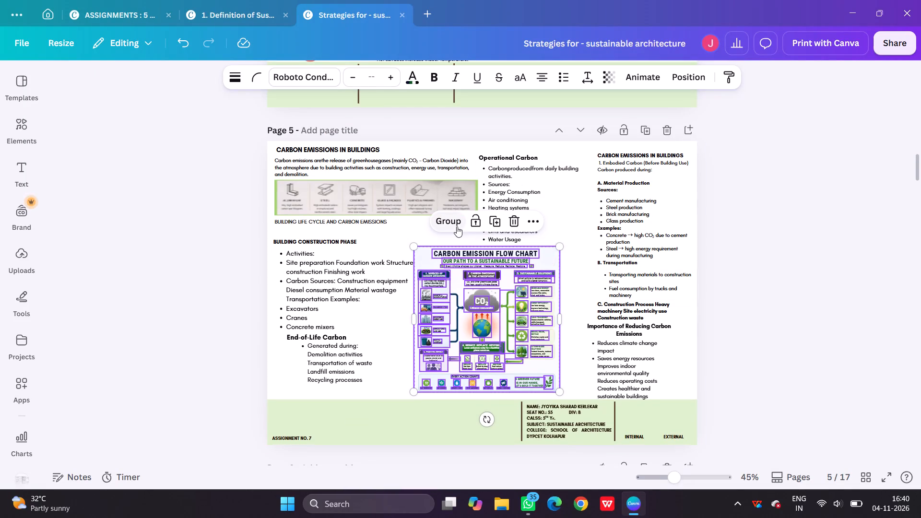
click(457, 226)
click(510, 195)
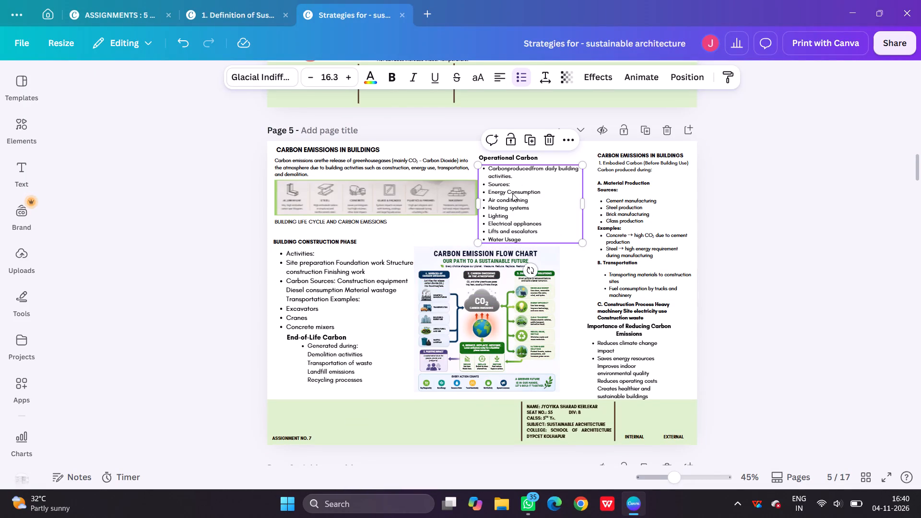
click(177, 323)
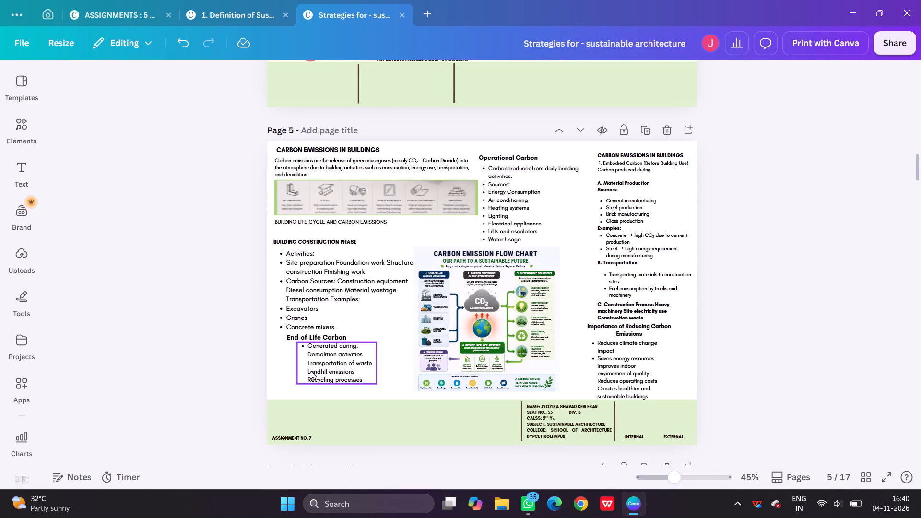
Shift the End-of-Life Carbon bullets left and down toward the footer, and lower their heading slightly to sit just above them.
click(315, 370)
shift+drag(317, 370, 301, 365)
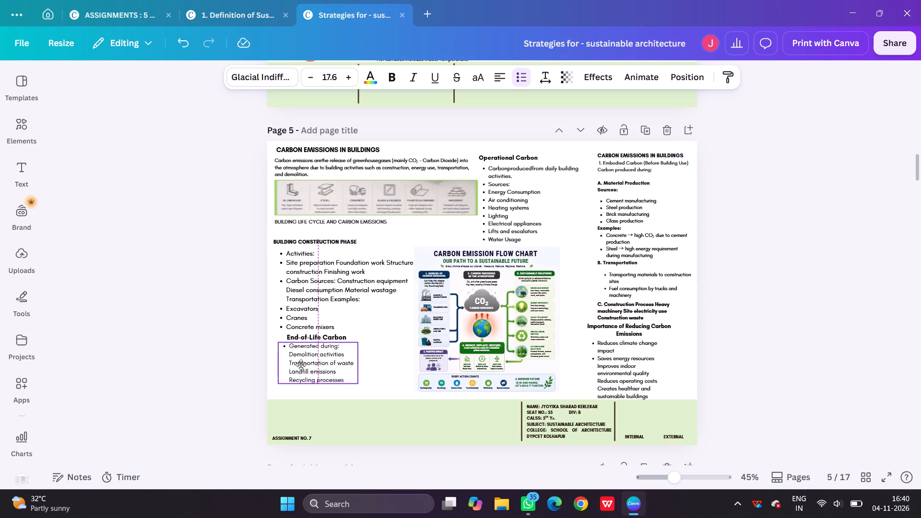
shift+drag(301, 365, 303, 378)
shift+drag(310, 365, 310, 373)
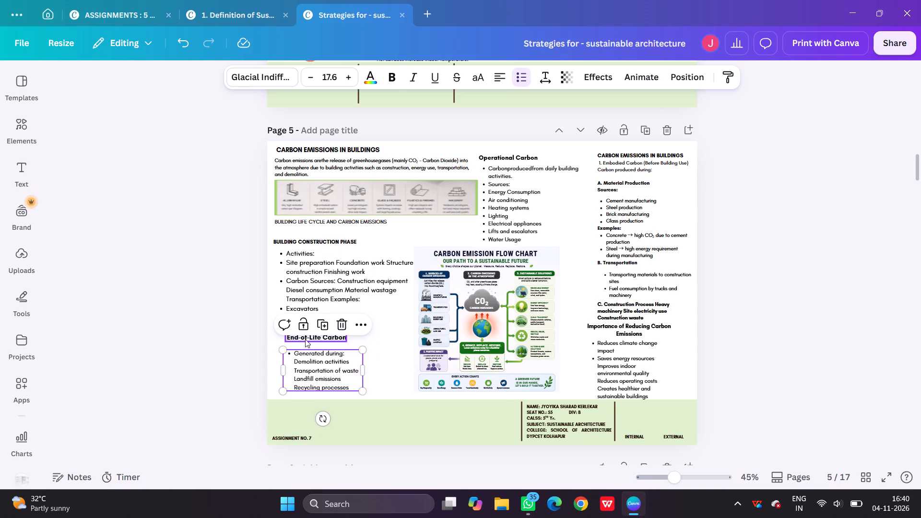
drag(306, 339, 304, 343)
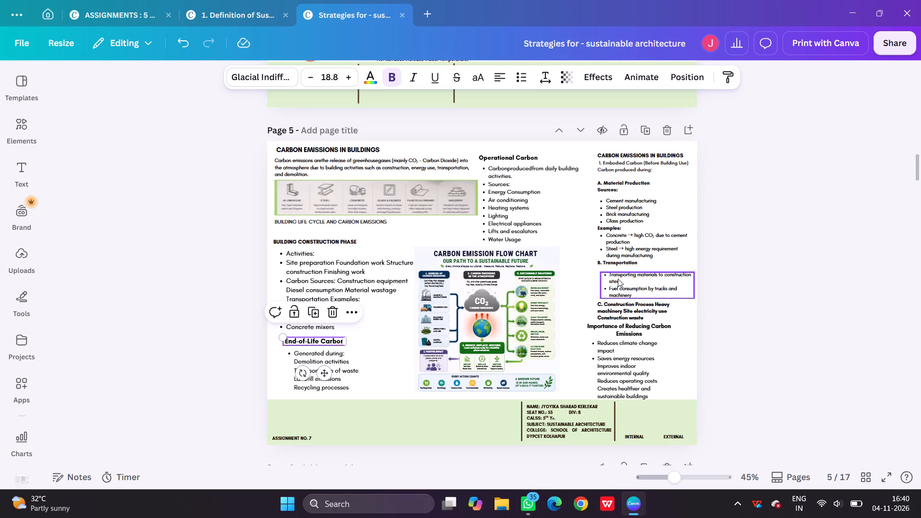
Enlarge the embodied-carbon text boxes, from the Carbon Emissions in Buildings heading through the Transportation bullets, extending them toward the Operational Carbon column.
drag(725, 278, 594, 161)
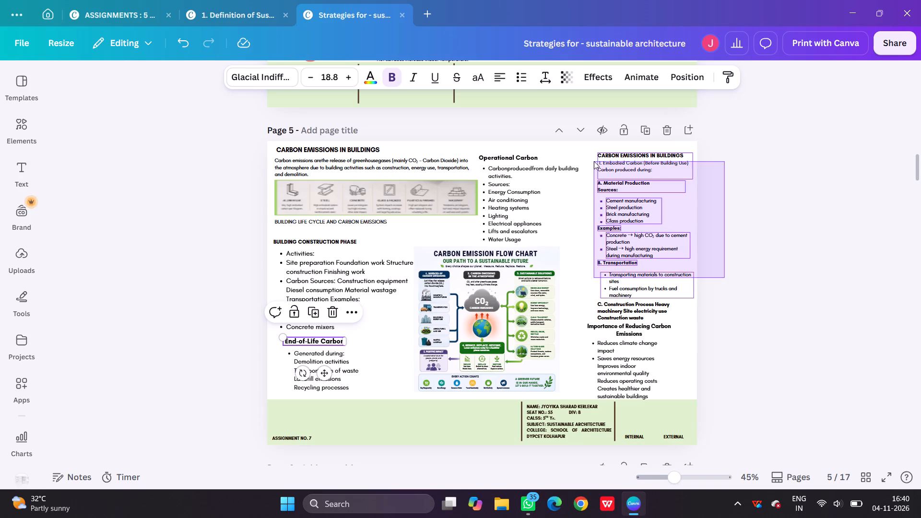
drag(594, 161, 607, 164)
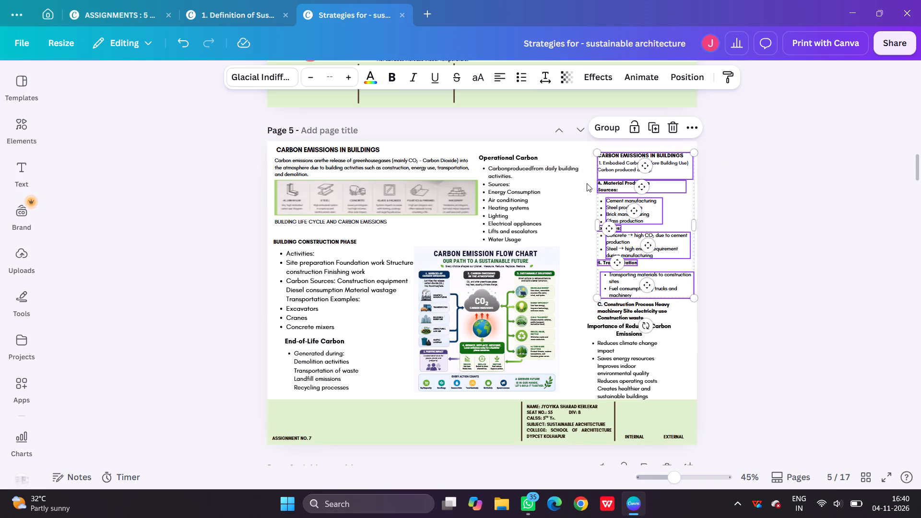
drag(598, 152, 586, 151)
drag(592, 221, 586, 221)
click(671, 364)
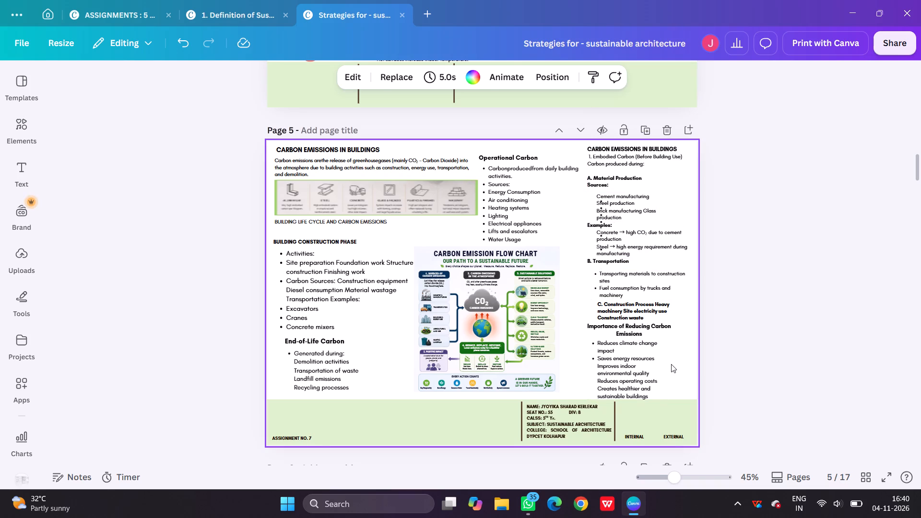
Justify all the text on page 5.
key(ctrl+a)
triple_click(552, 77)
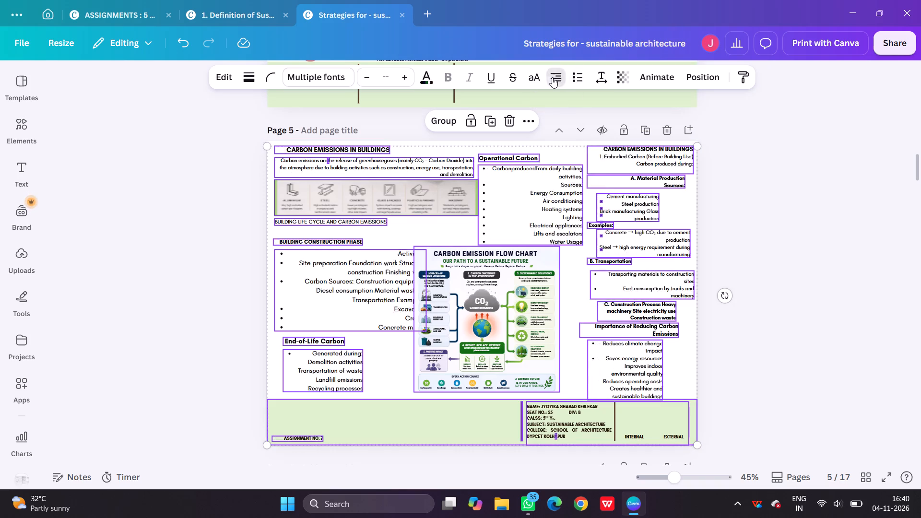
click(552, 77)
click(552, 77)
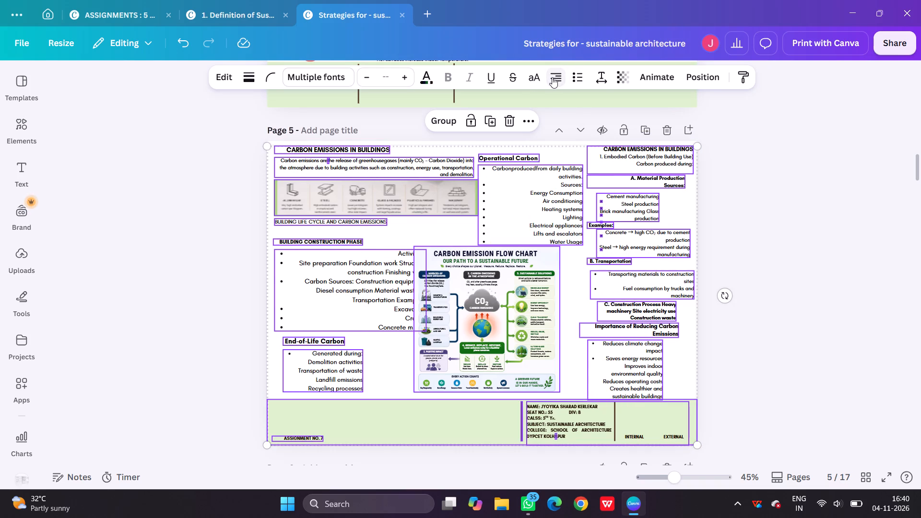
click(552, 77)
click(840, 210)
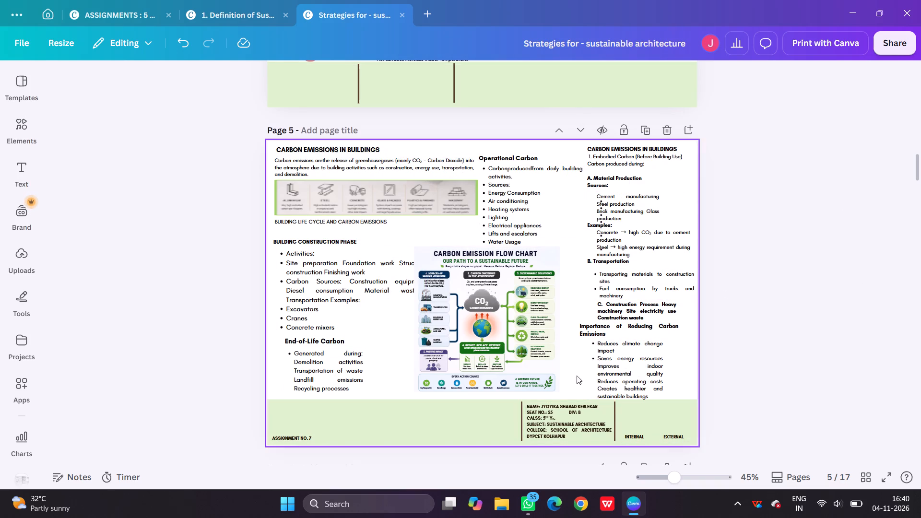
Widen the bullet list under Importance of Reducing Carbon Emissions toward the page's edge.
click(631, 357)
drag(666, 369, 689, 365)
Enlarge the entire embodied-carbon column, including the Importance of Reducing Carbon Emissions section, to fill more space above the footer.
click(622, 335)
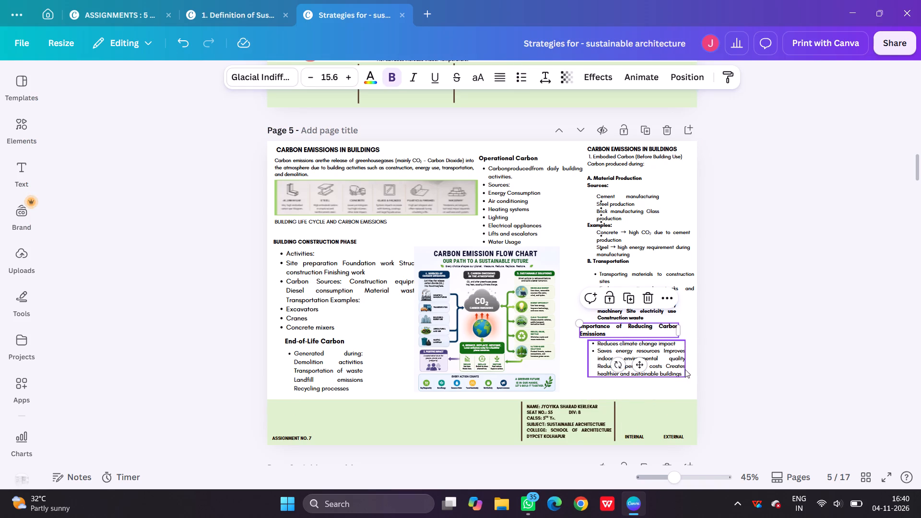
drag(720, 382, 640, 255)
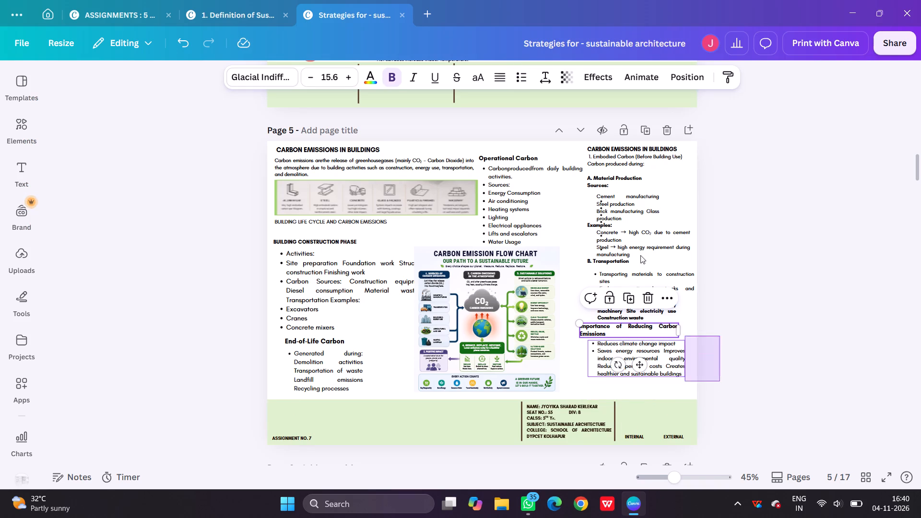
drag(640, 255, 615, 159)
drag(695, 377, 695, 381)
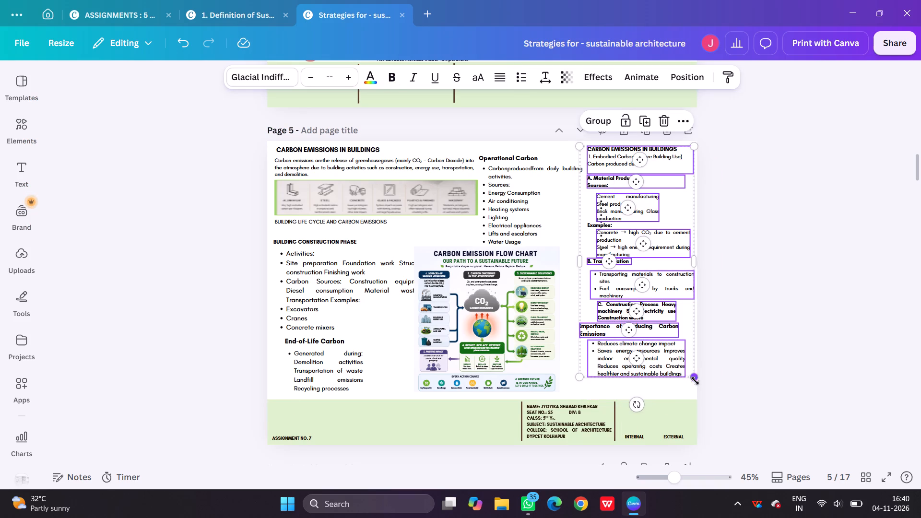
drag(695, 381, 694, 389)
click(758, 363)
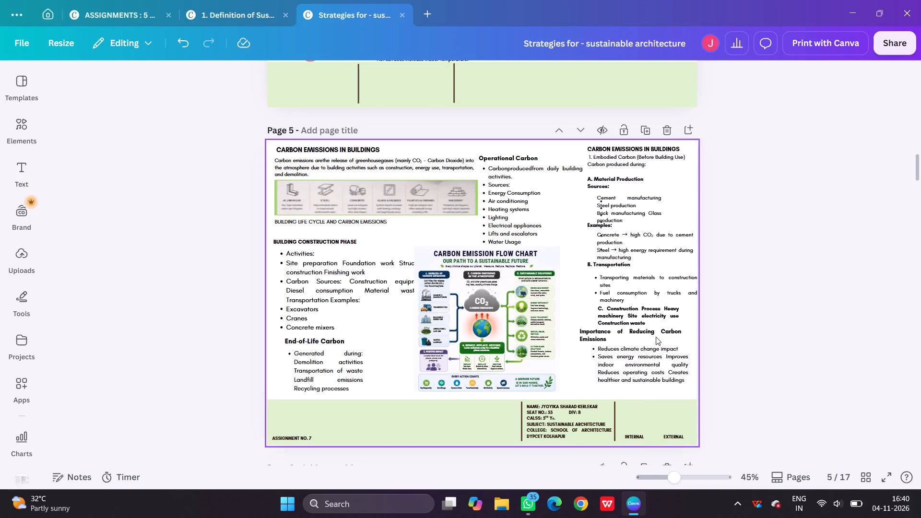
Move the Importance of Reducing Carbon Emissions heading and bullets down together, and enlarge them to about 16.7 text size.
click(656, 335)
click(648, 354)
shift+click(648, 340)
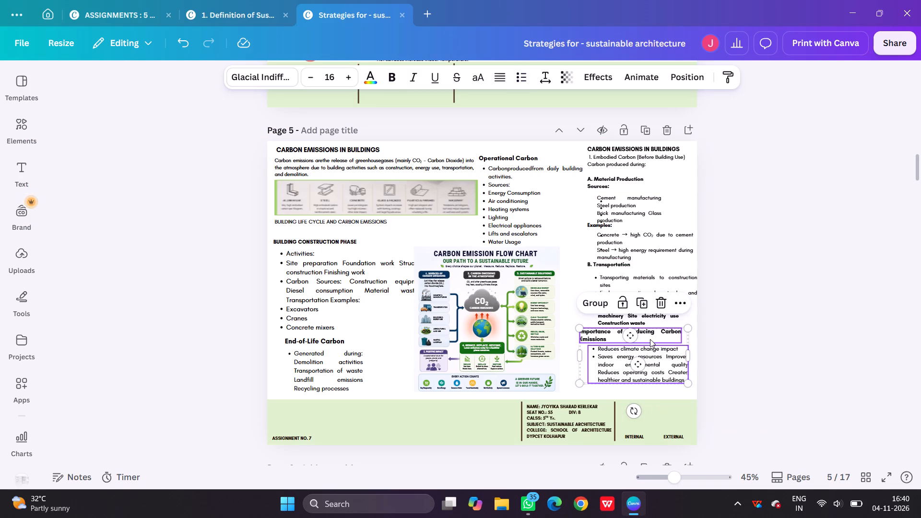
shift+drag(650, 339, 649, 345)
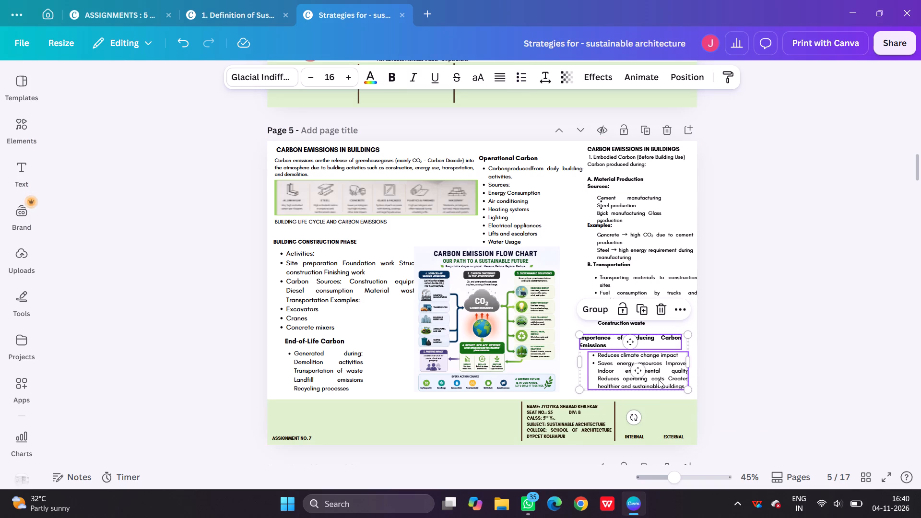
drag(689, 391, 691, 396)
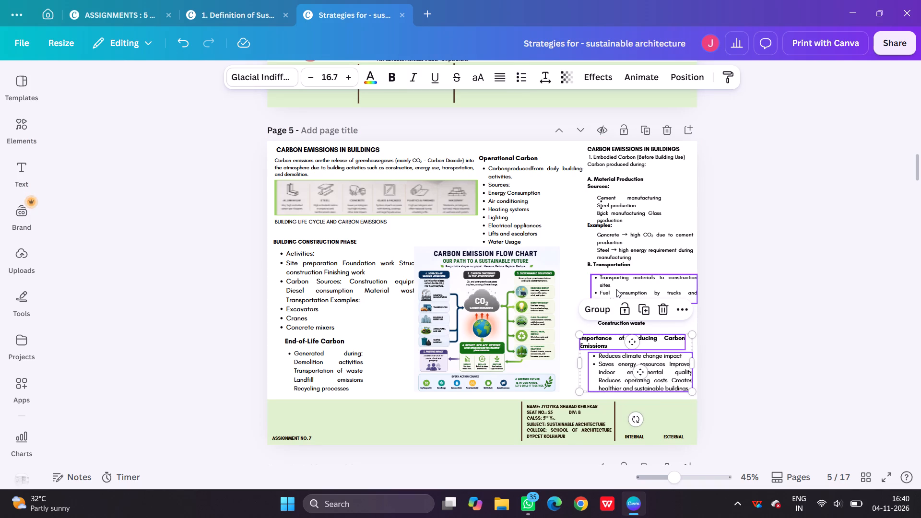
Shift the Transportation bullets and the Construction Process paragraph left to align with the column's B. Transportation heading.
drag(616, 289, 612, 287)
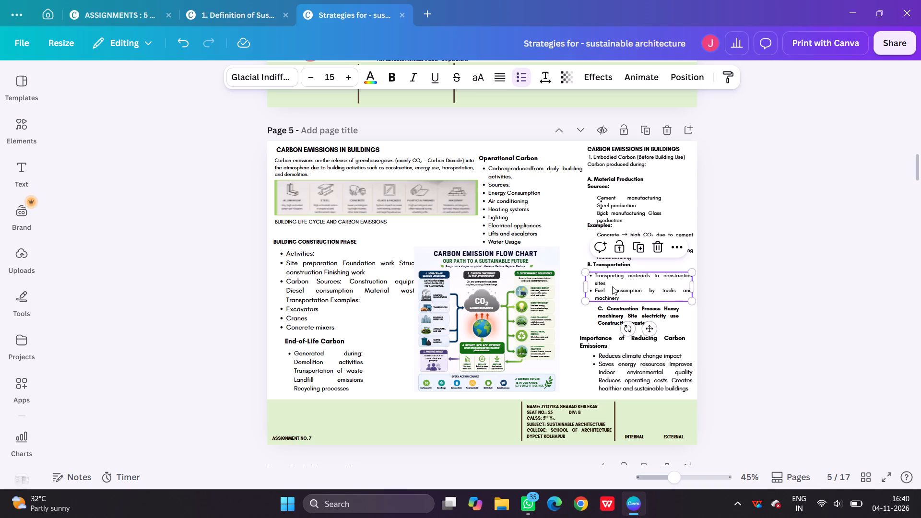
click(765, 307)
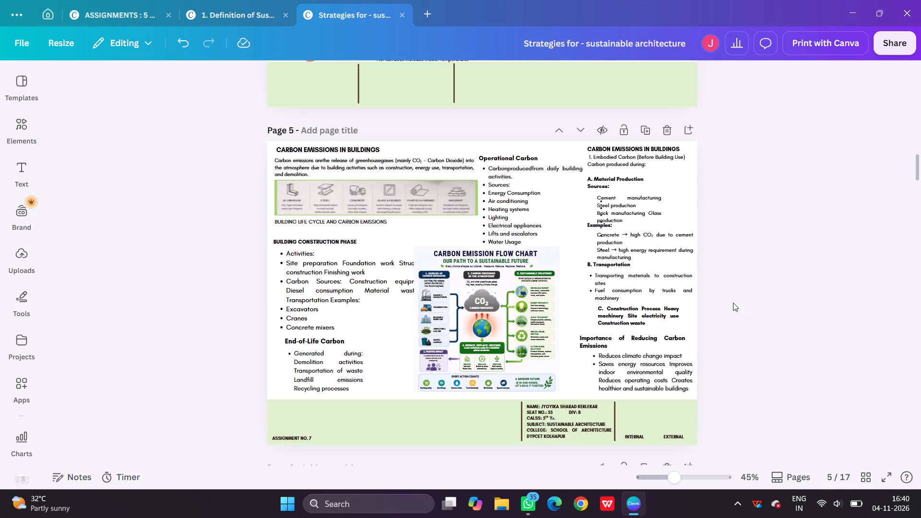
drag(651, 316, 643, 316)
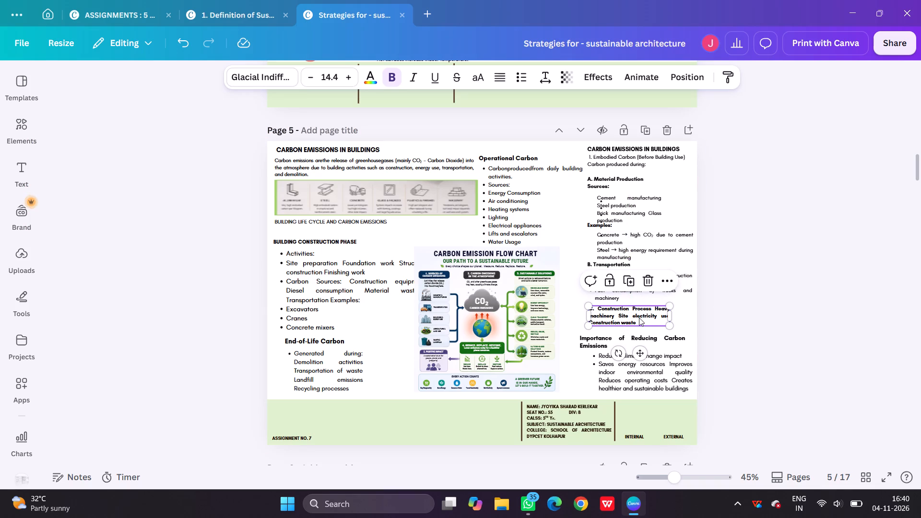
click(638, 323)
click(759, 314)
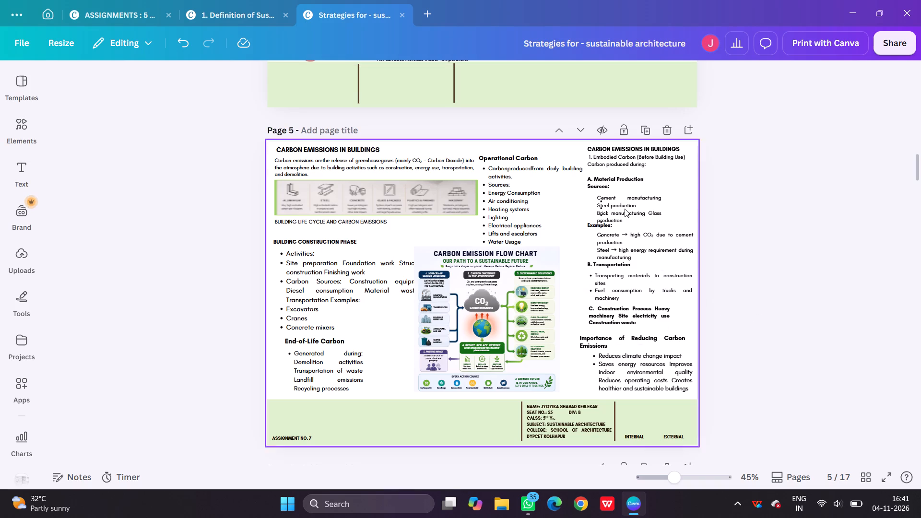
Move the cement, steel and brick sources list aside and delete the stray bullet dots beside it, keeping the Examples heading.
drag(621, 206, 636, 206)
drag(595, 200, 605, 225)
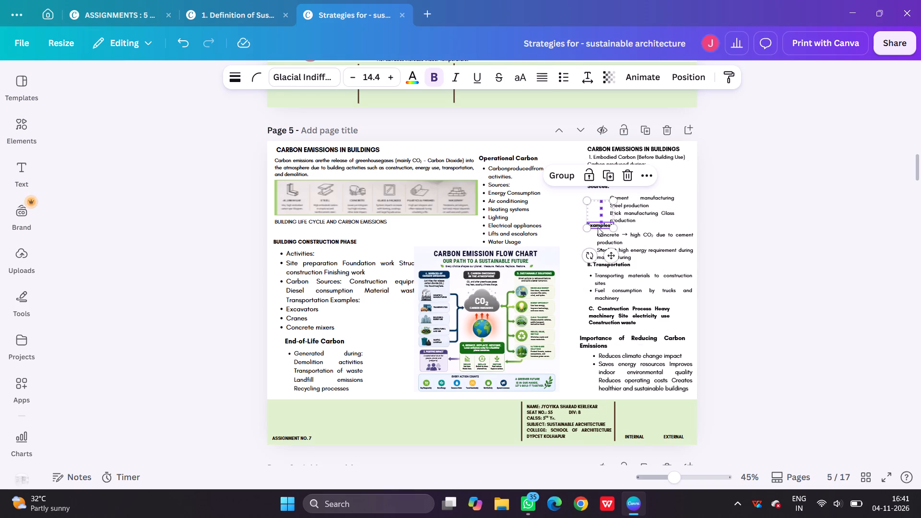
shift+click(598, 227)
key(Delete)
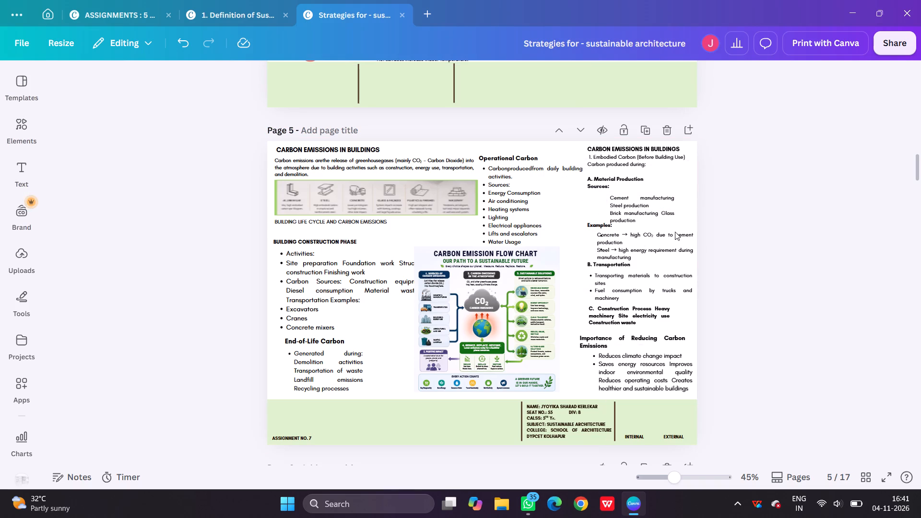
Place the cement, steel and brick list directly under Sources, flush with the heading, and enlarge its text to 16.2.
drag(633, 215, 611, 212)
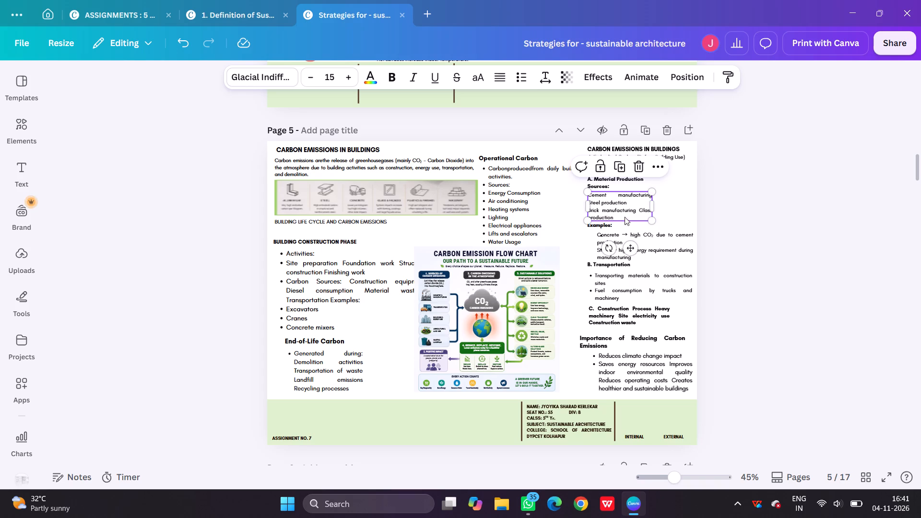
drag(652, 217, 658, 217)
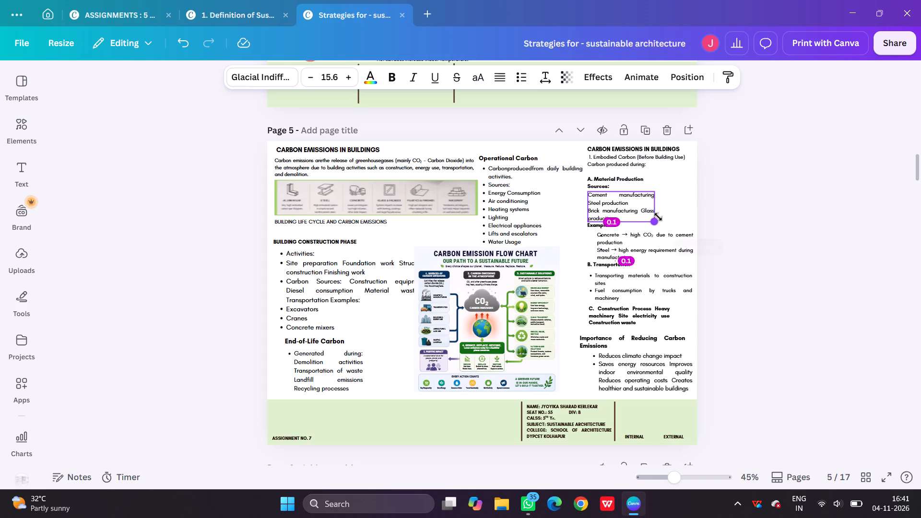
drag(658, 217, 661, 216)
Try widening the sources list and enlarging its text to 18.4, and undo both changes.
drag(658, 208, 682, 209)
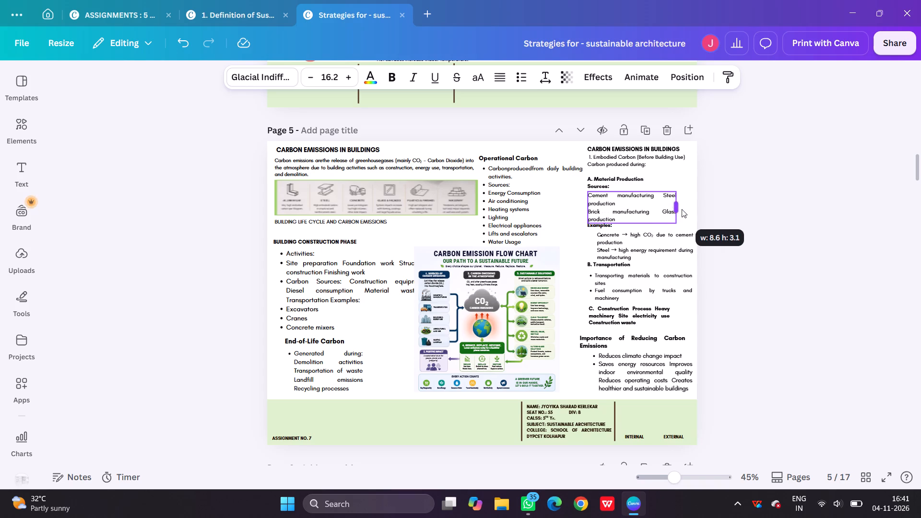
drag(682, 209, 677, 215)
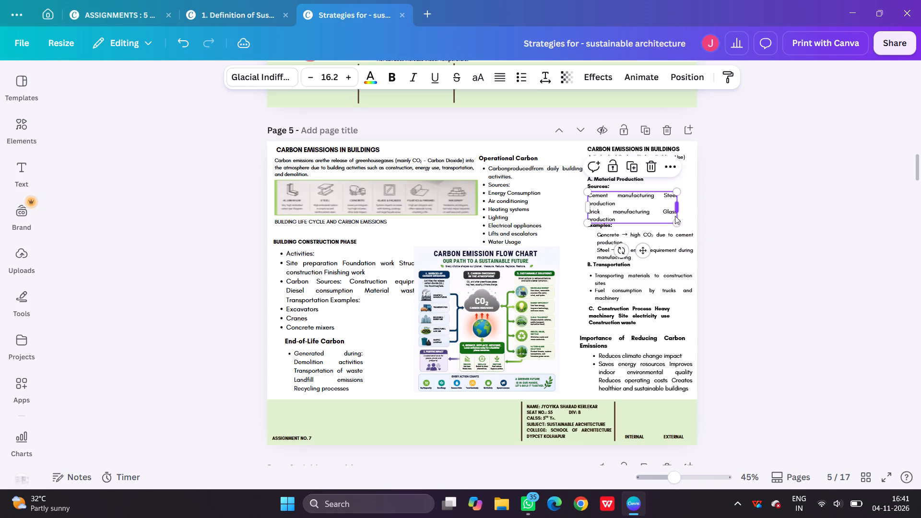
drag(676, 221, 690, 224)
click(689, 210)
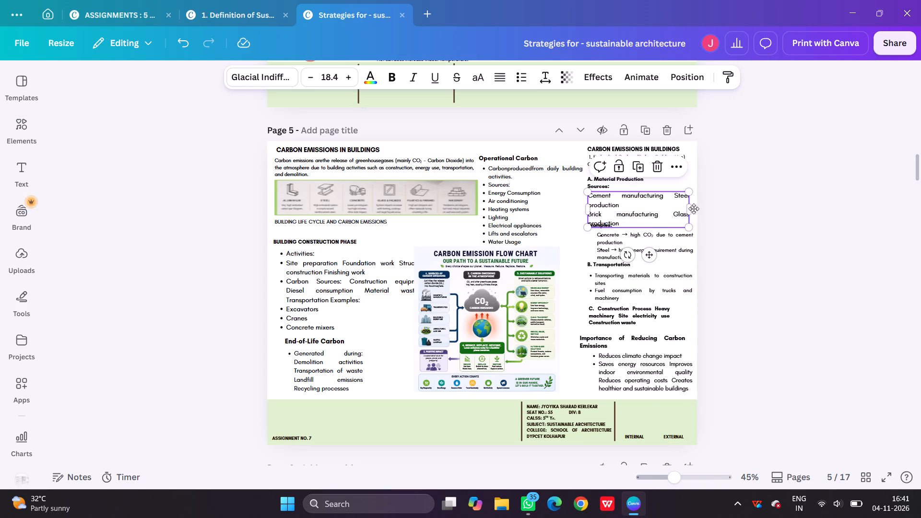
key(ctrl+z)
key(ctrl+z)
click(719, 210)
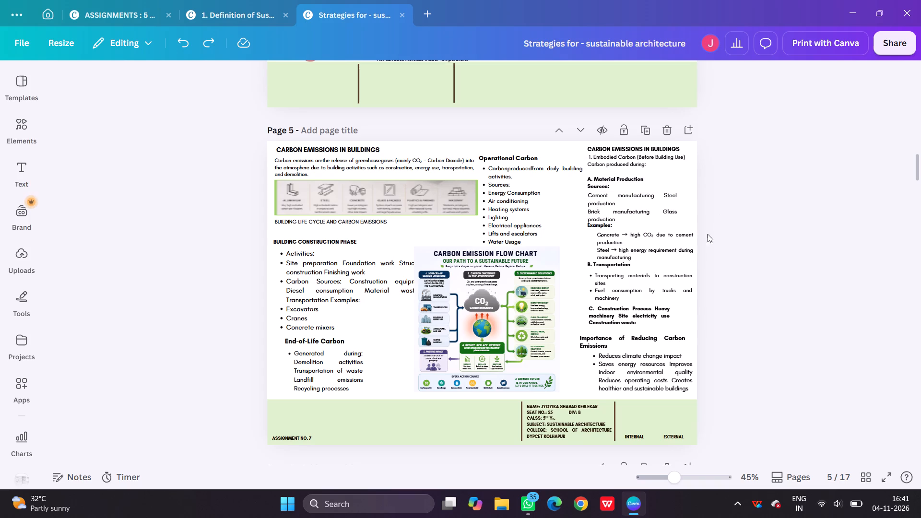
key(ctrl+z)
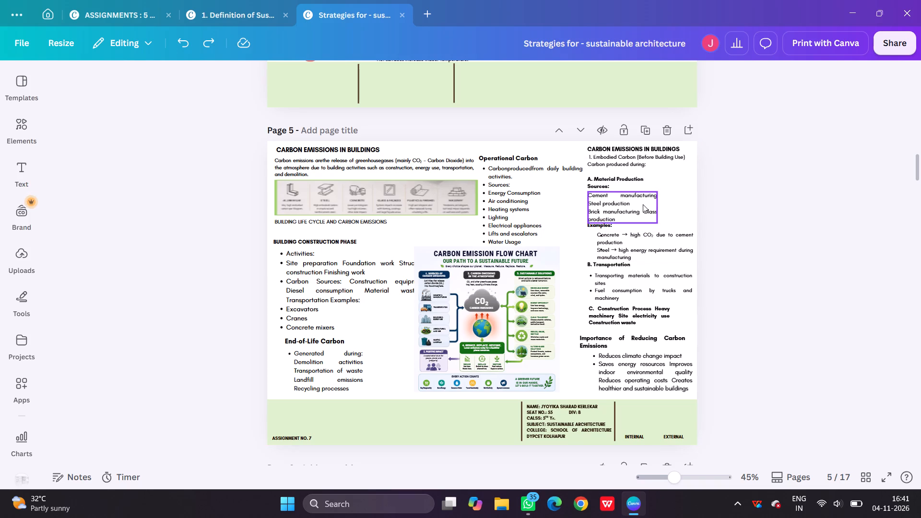
Widen the sources list under Material Production to nearly the full column width, keeping its text size at 16.2.
click(643, 204)
drag(658, 206, 678, 207)
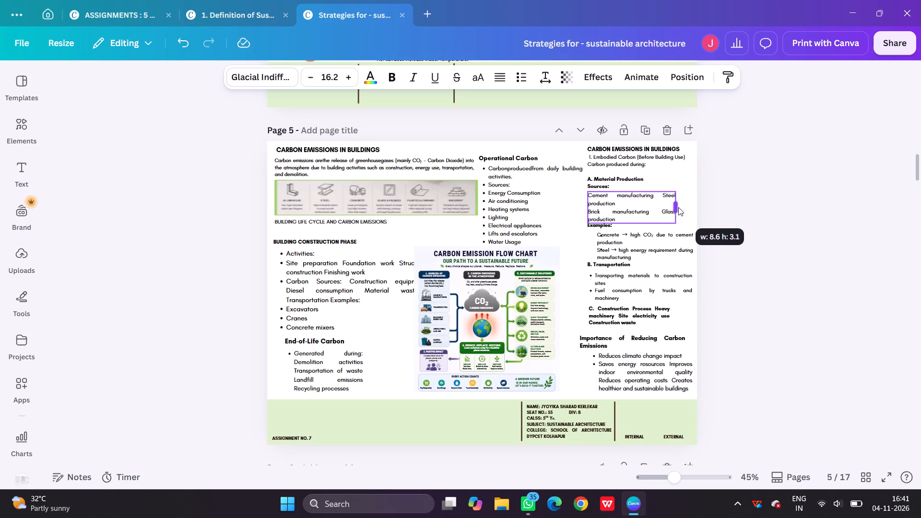
drag(678, 207, 686, 207)
click(746, 227)
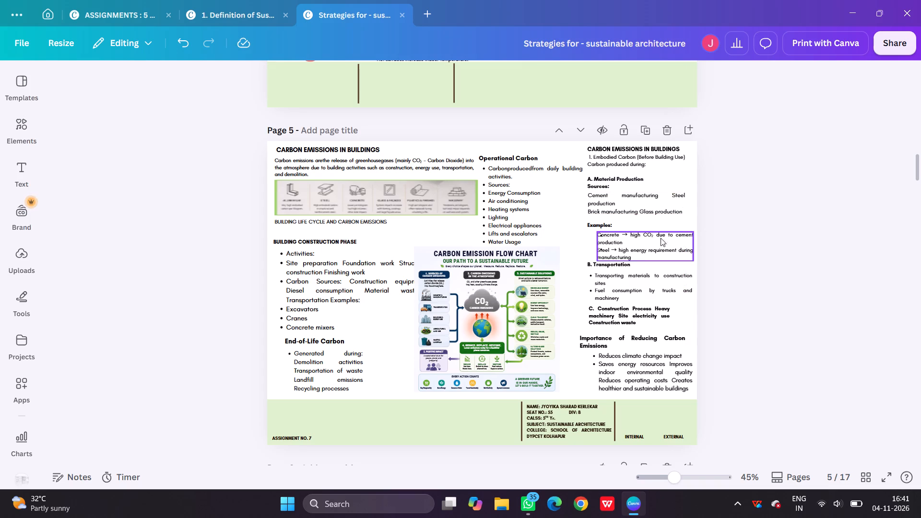
Join the brick and glass manufacturing line onto the steel production line in the Material Production sources list, separated by a space.
double_click(623, 204)
click(619, 205)
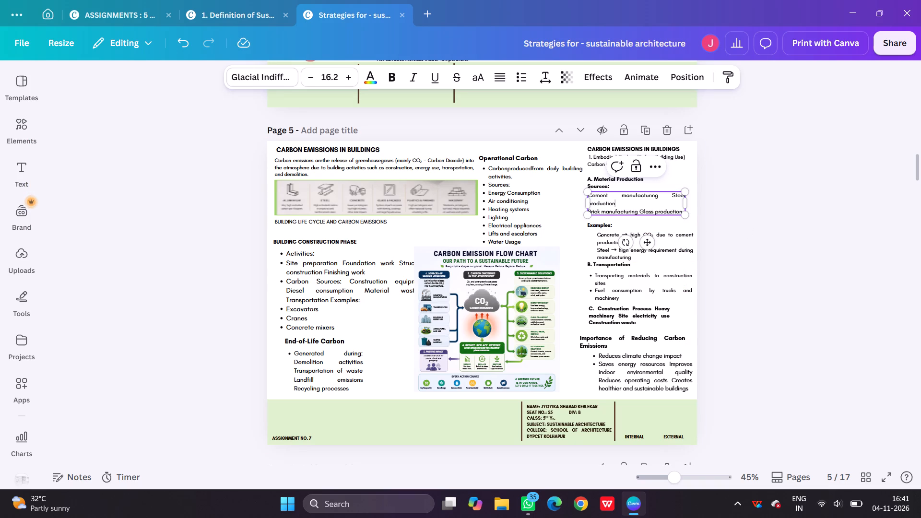
click(589, 209)
key(Left)
key(Right)
key(BackSpace)
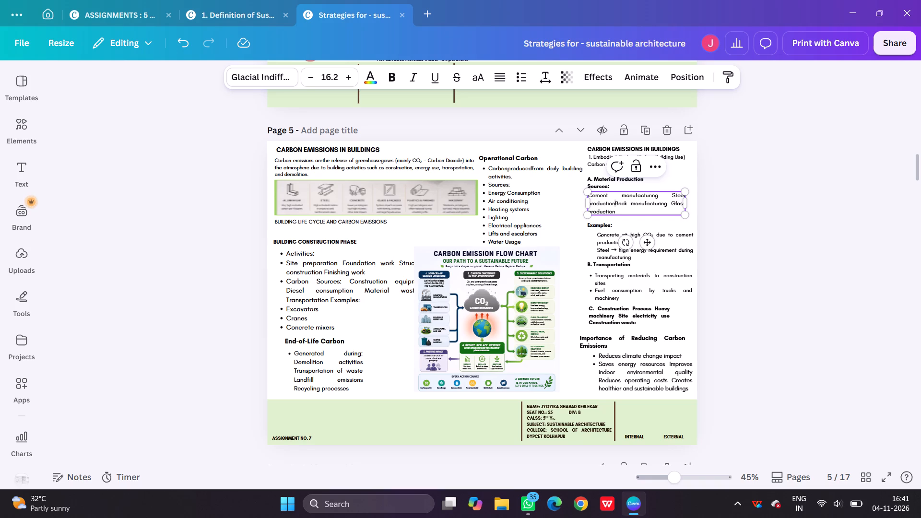
key(space)
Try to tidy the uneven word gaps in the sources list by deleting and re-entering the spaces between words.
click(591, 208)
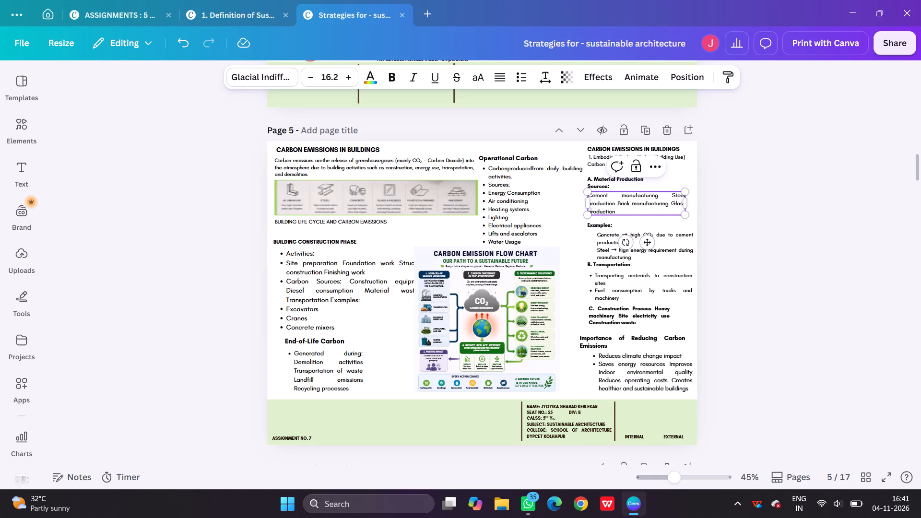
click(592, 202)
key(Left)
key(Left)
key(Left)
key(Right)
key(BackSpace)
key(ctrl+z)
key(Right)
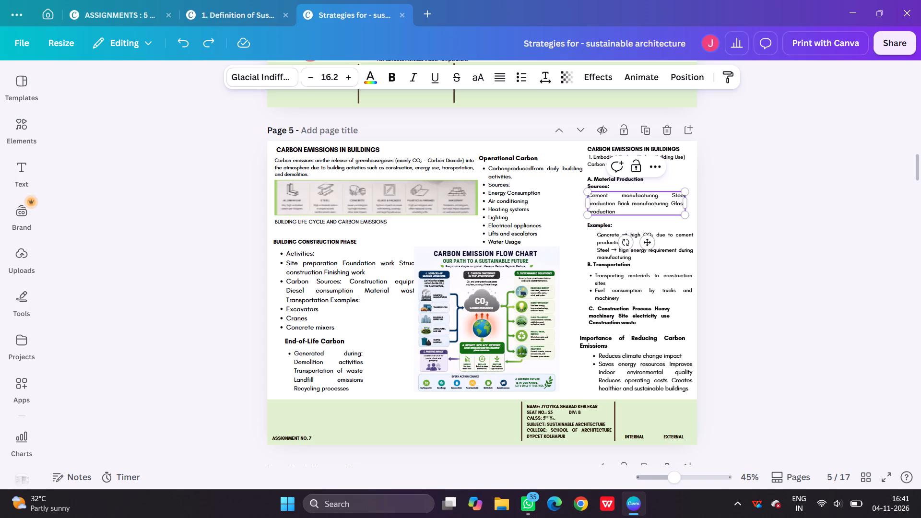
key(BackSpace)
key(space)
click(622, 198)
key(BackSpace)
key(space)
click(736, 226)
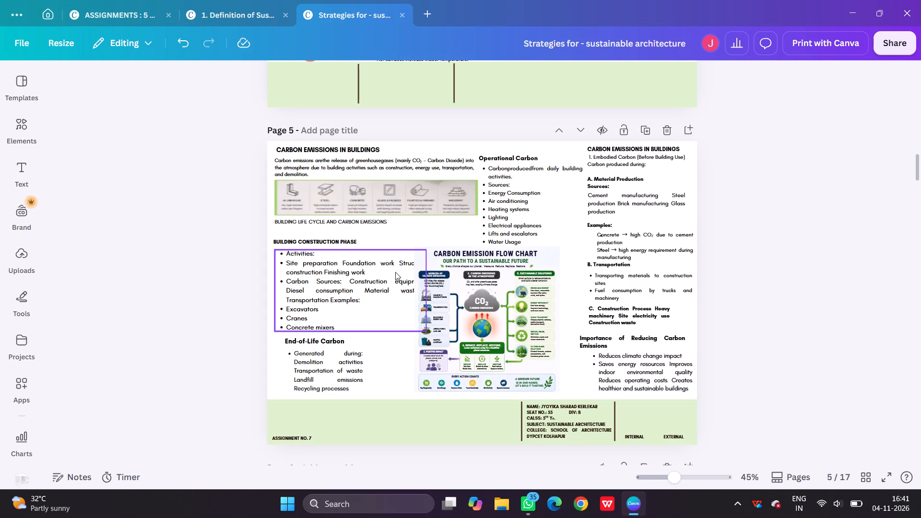
Move the End-of-Life Carbon heading and list on page 6 up out of the footer, beside the Operational Carbon list.
ctrl+scroll(472, 295, down, 4)
click(685, 271)
scroll(532, 254, down, 2)
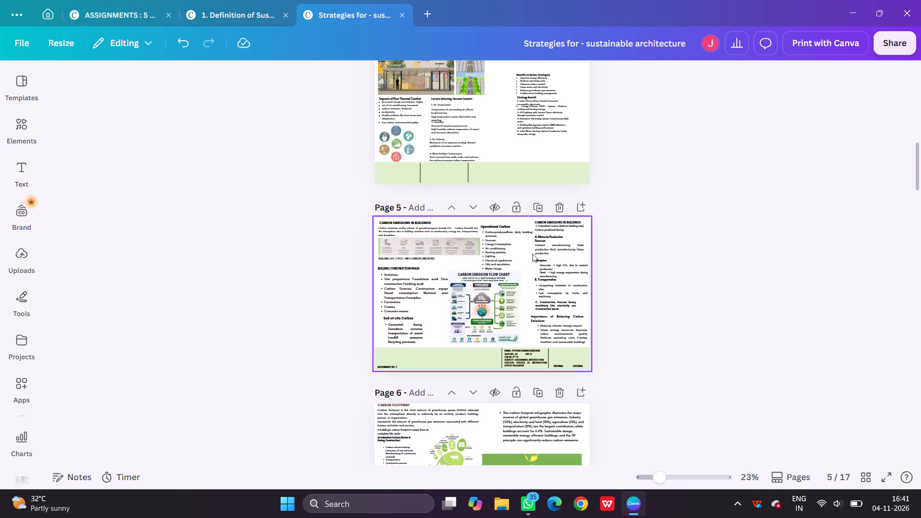
scroll(532, 254, down, 3)
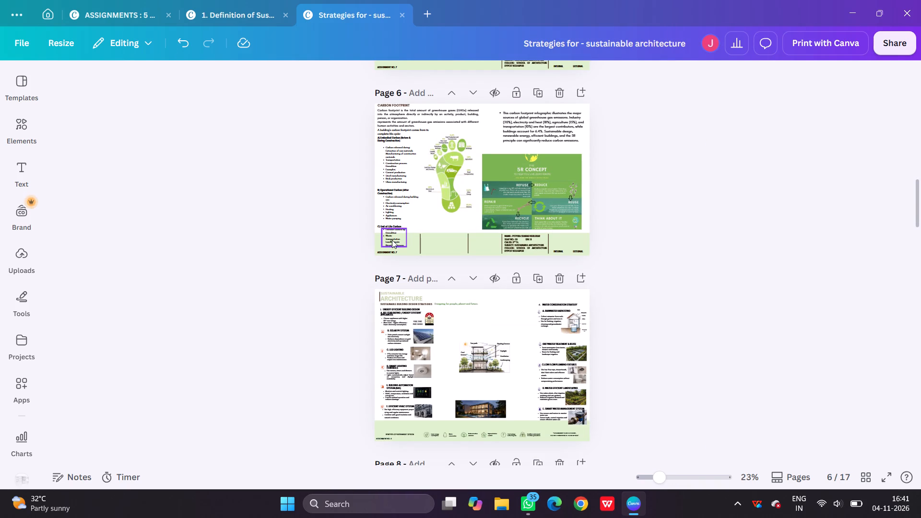
ctrl+scroll(392, 240, up, 6)
drag(333, 207, 315, 215)
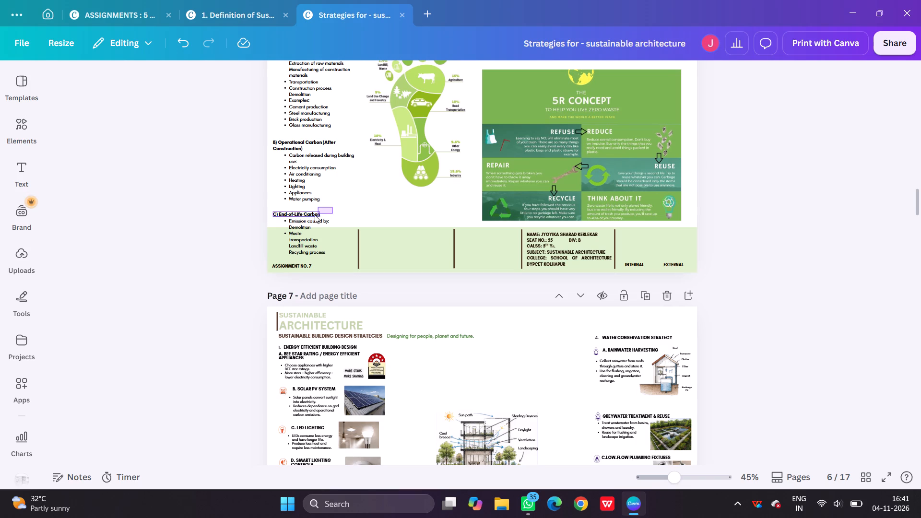
drag(315, 215, 306, 222)
shift+drag(304, 222, 367, 196)
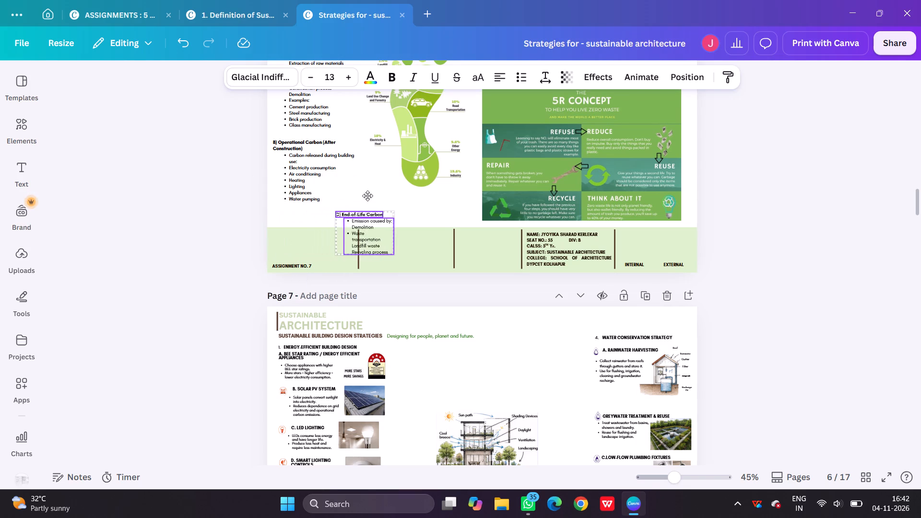
shift+drag(367, 196, 373, 191)
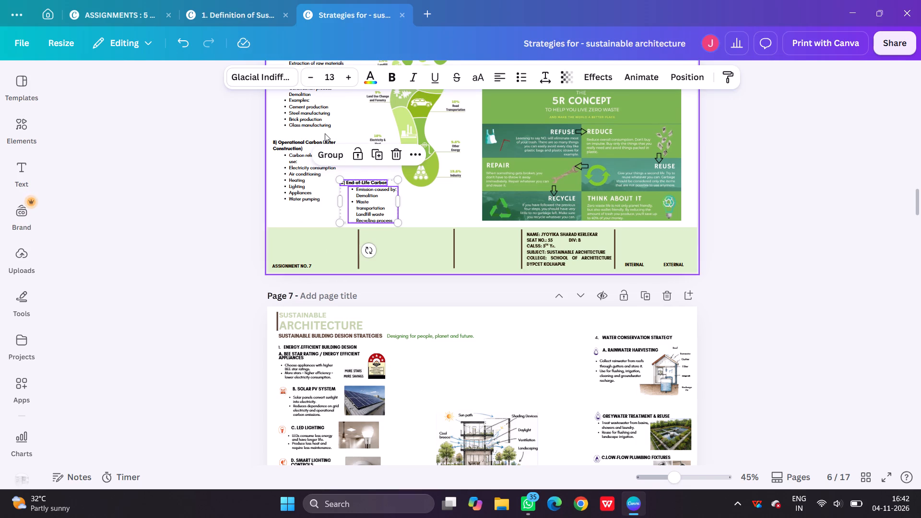
Move the Operational Carbon heading and its list down slightly, keeping them above the page 6 footer.
drag(325, 133, 307, 160)
shift+drag(300, 149, 299, 163)
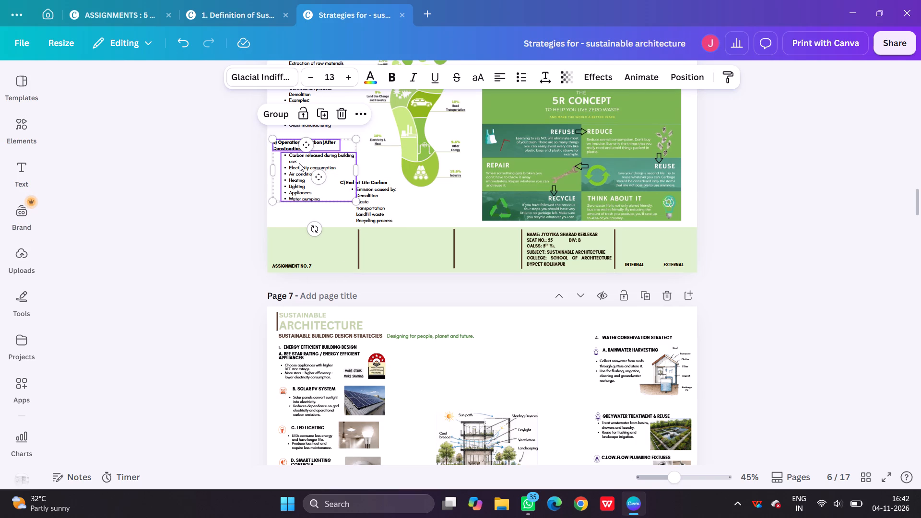
shift+drag(299, 163, 299, 164)
shift+drag(307, 161, 305, 176)
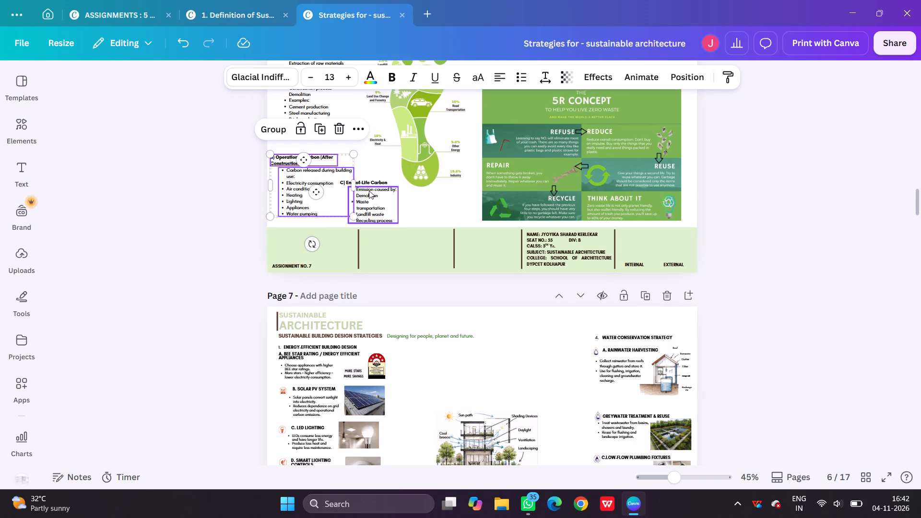
Shift the End-of-Life Carbon block clear of the Operational Carbon list and widen its bullet list to about 6.7.
click(370, 184)
shift+click(379, 202)
drag(378, 199, 387, 200)
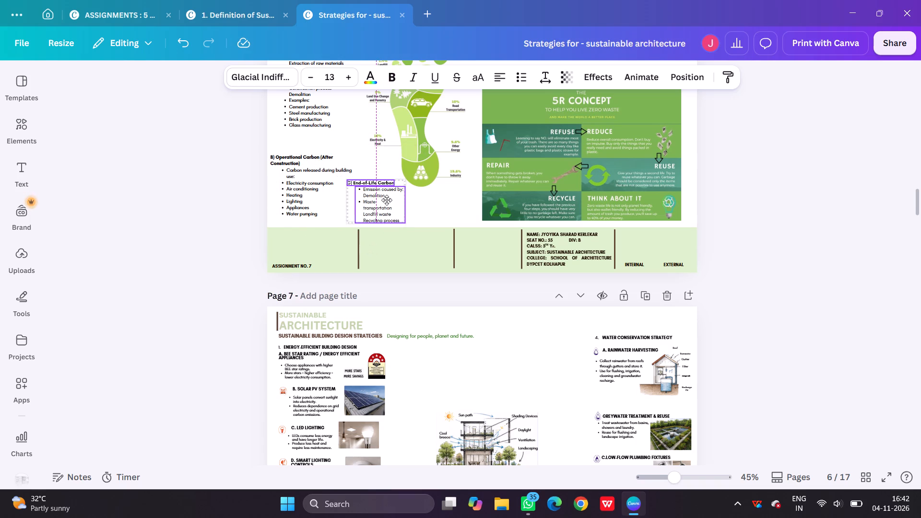
drag(387, 200, 391, 200)
click(431, 198)
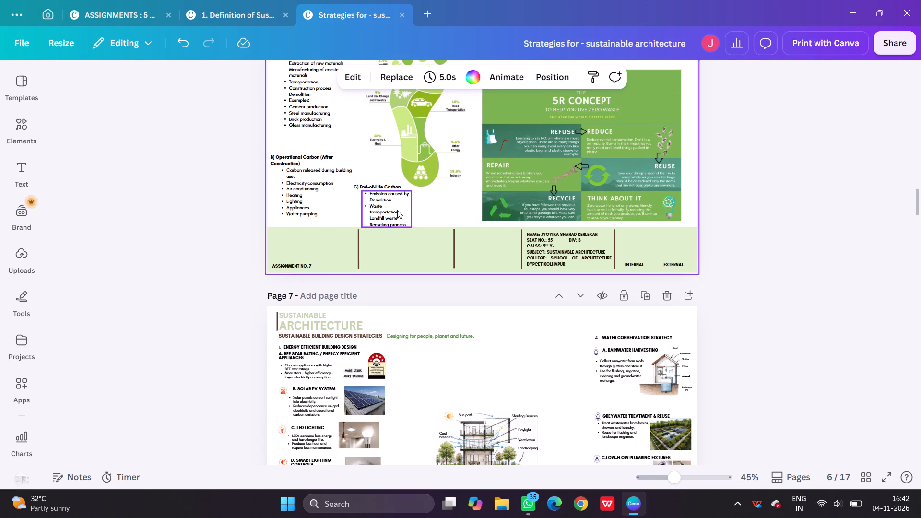
click(397, 210)
drag(412, 207, 429, 210)
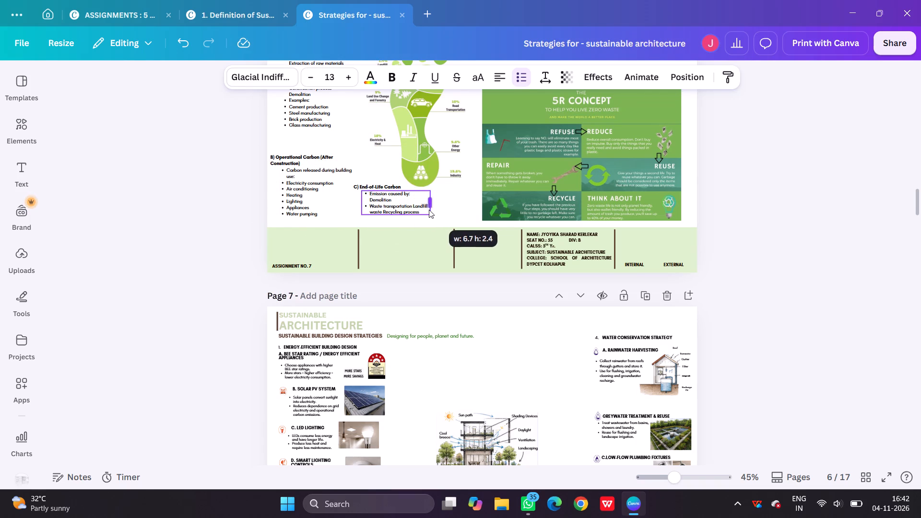
drag(429, 210, 428, 210)
Enlarge the Operational Carbon bullet list box slightly and set its text size to 15.
click(292, 185)
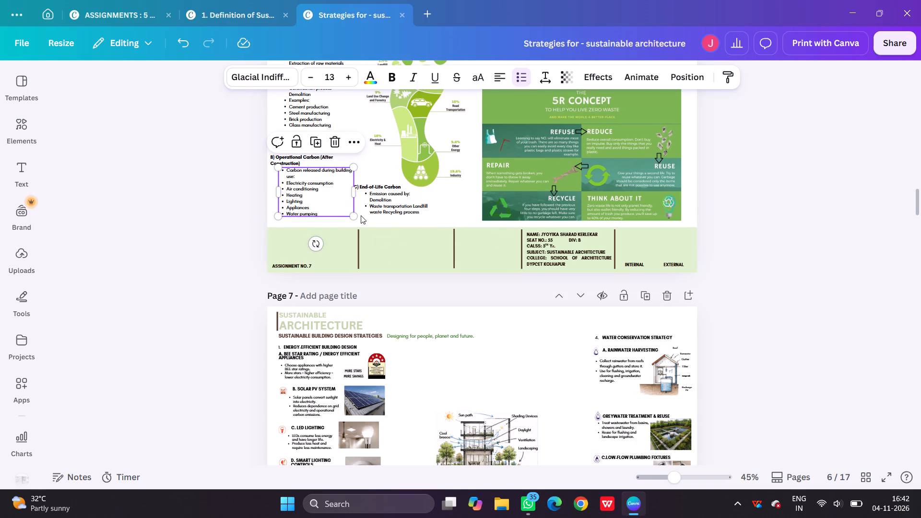
drag(354, 218, 360, 224)
click(331, 83)
click(331, 83)
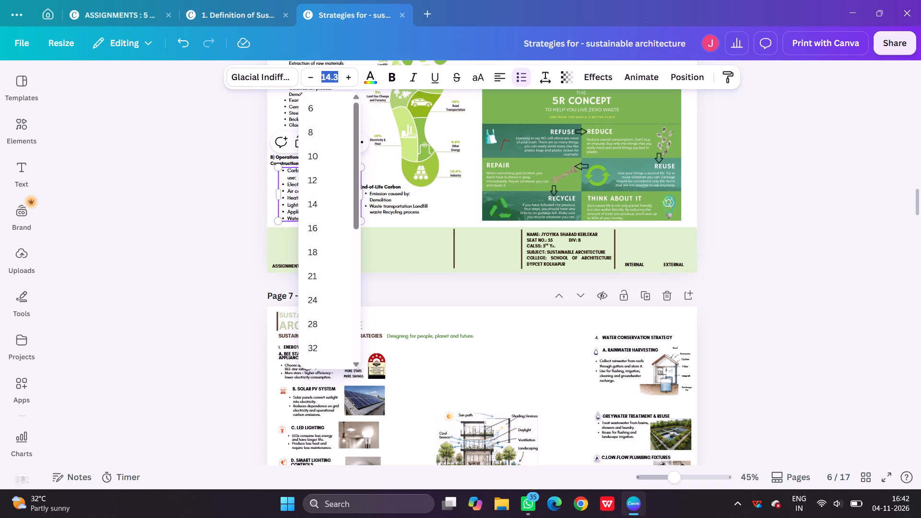
text(15)
key(Return)
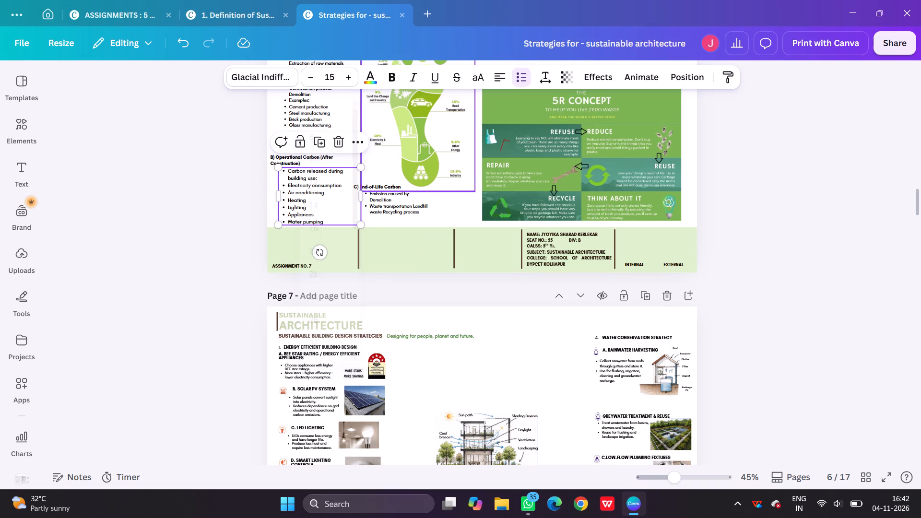
click(198, 169)
Set the "B) Operational Carbon (After Construction)" heading's text size to 15.
click(304, 160)
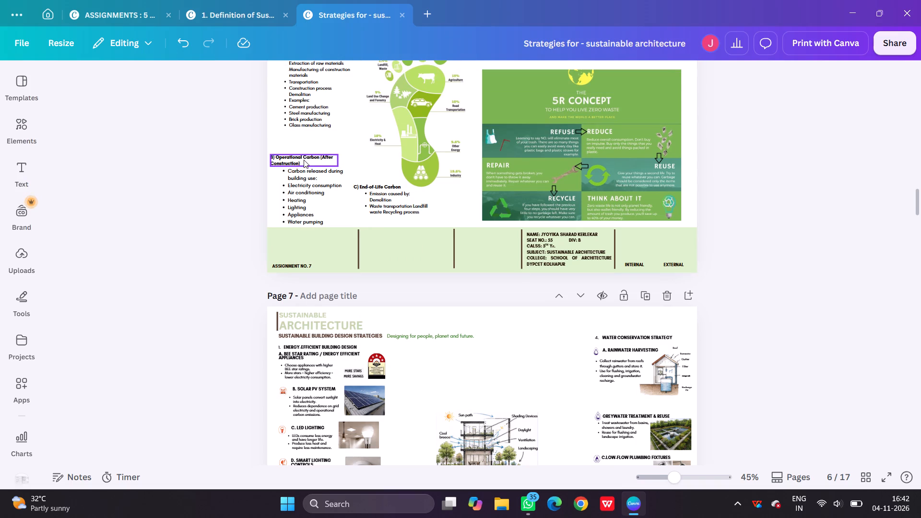
click(332, 82)
text(15)
key(Return)
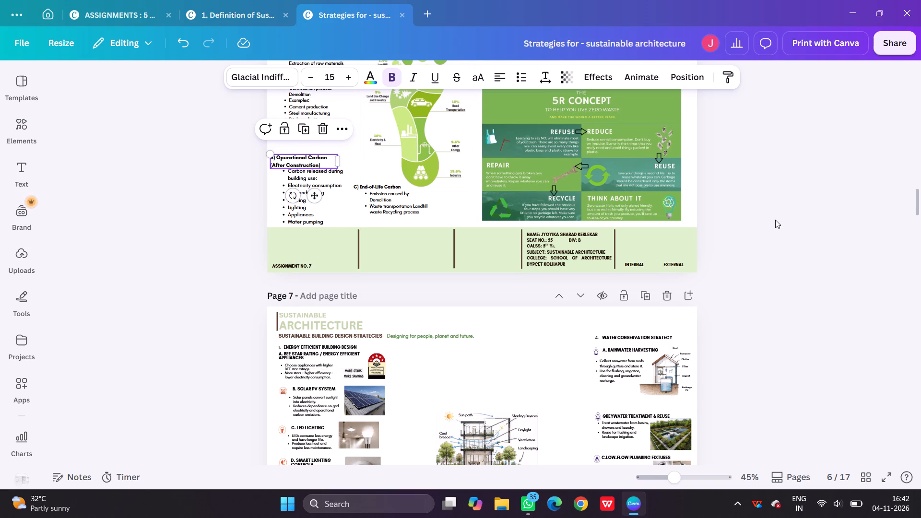
click(775, 220)
Delete the two spare divider lines and the ASSIGNMENT NO. 7 label from the page 6 footer, keeping the student details.
click(358, 237)
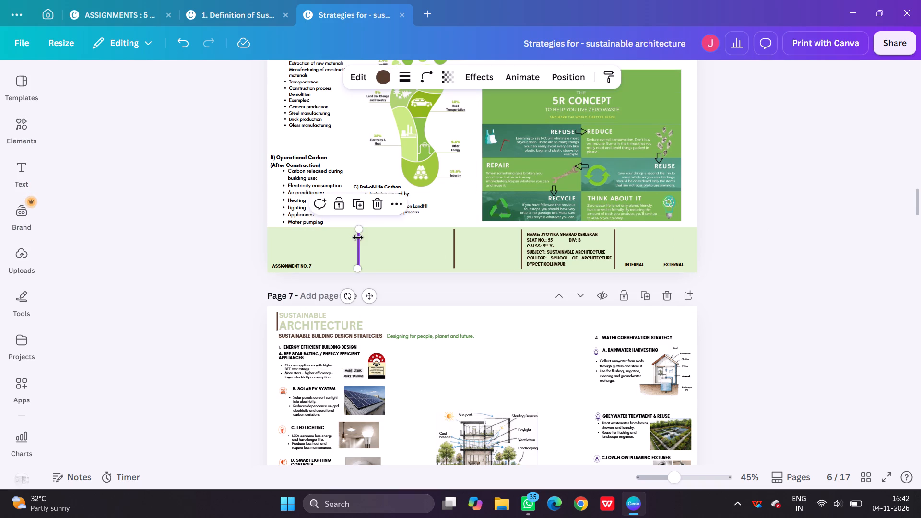
key(Delete)
click(452, 239)
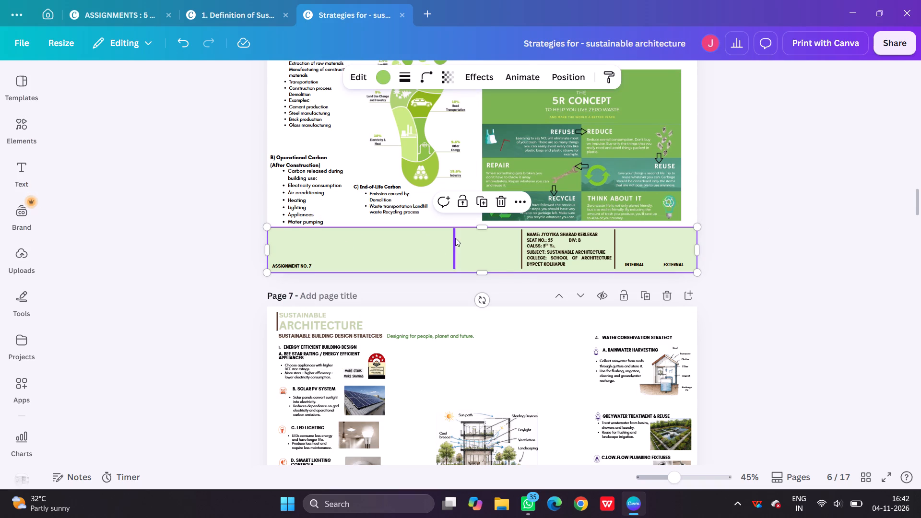
click(455, 238)
click(453, 239)
click(454, 238)
key(Delete)
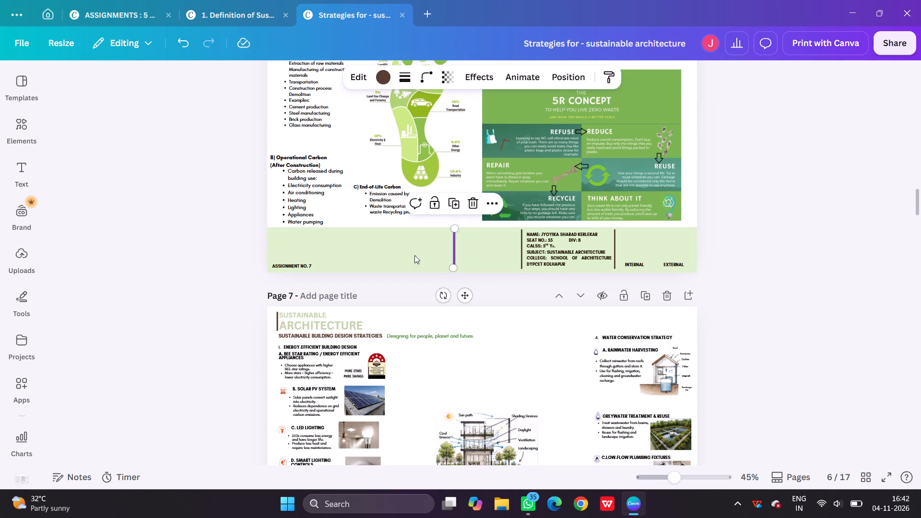
click(293, 265)
key(Delete)
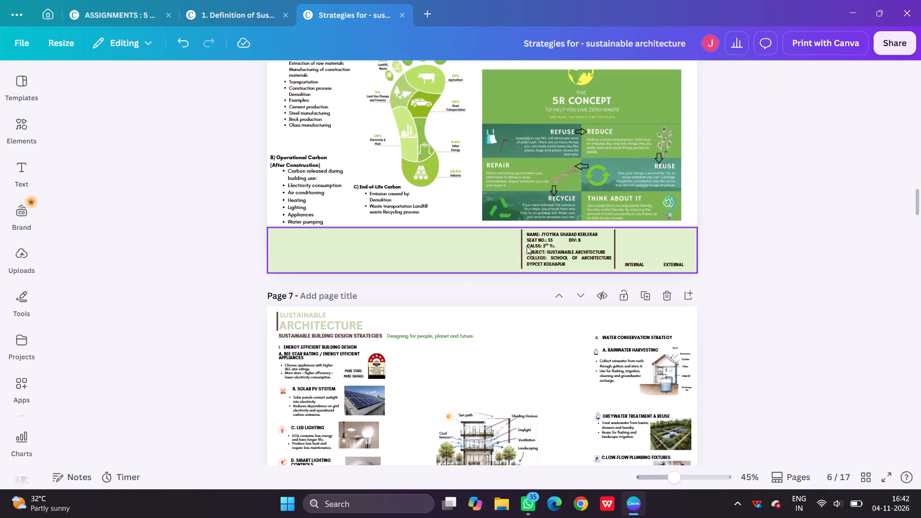
Move page 13, the full-page "Sustainable Building Design Strategies" sheet, up the page order to become page 5.
scroll(449, 361, down, 3)
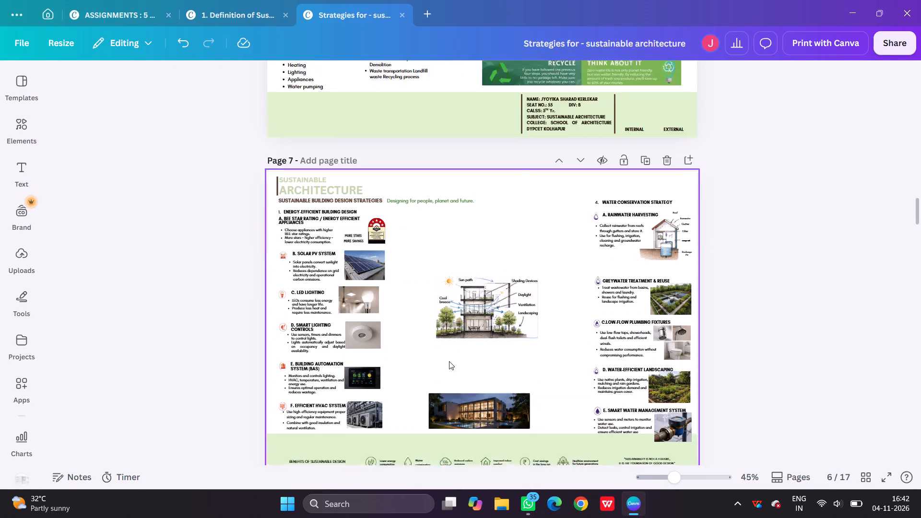
scroll(449, 361, down, 15)
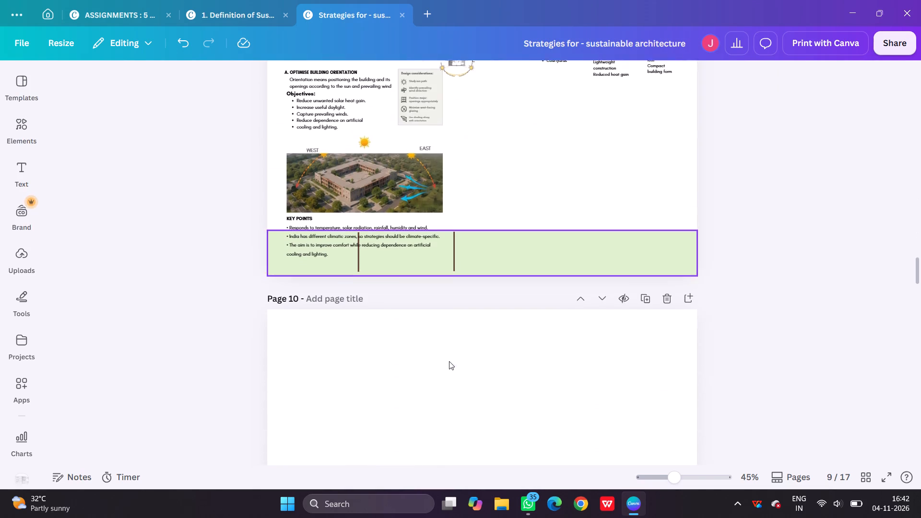
scroll(449, 361, down, 18)
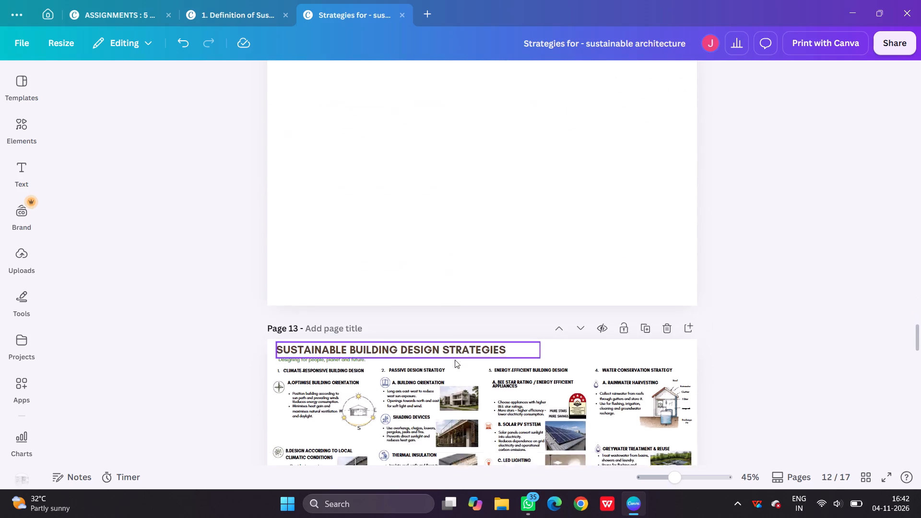
click(558, 160)
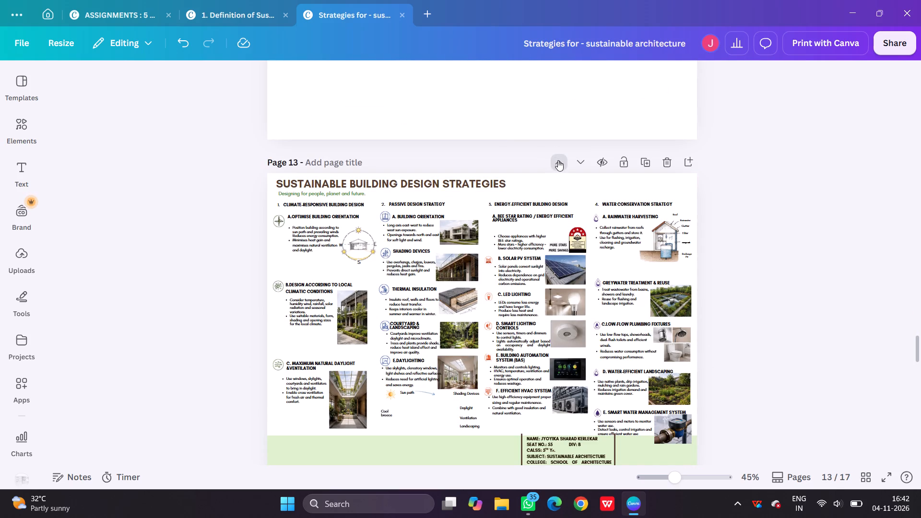
click(558, 160)
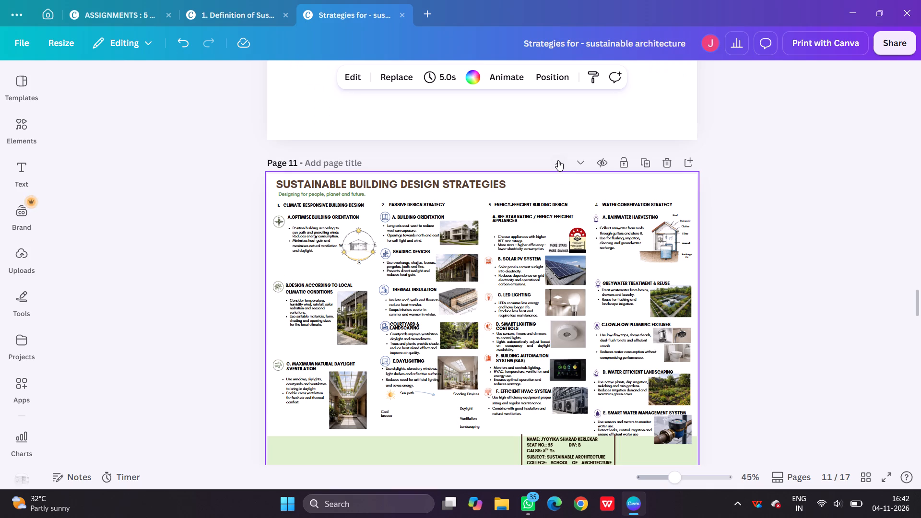
click(558, 160)
click(558, 160)
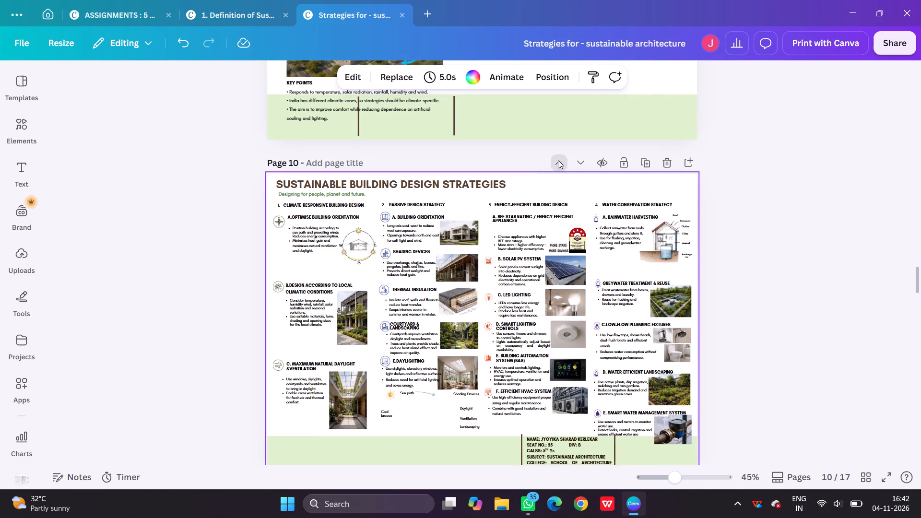
click(558, 160)
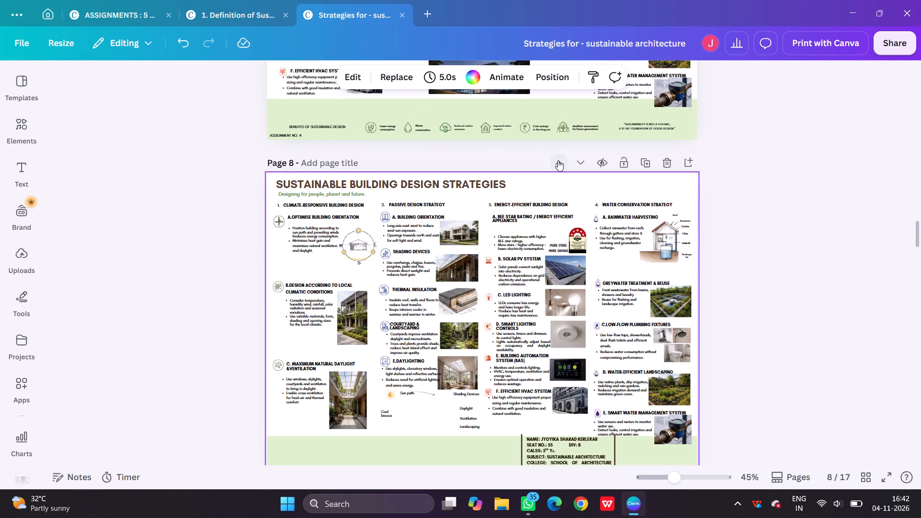
click(558, 160)
scroll(541, 218, up, 3)
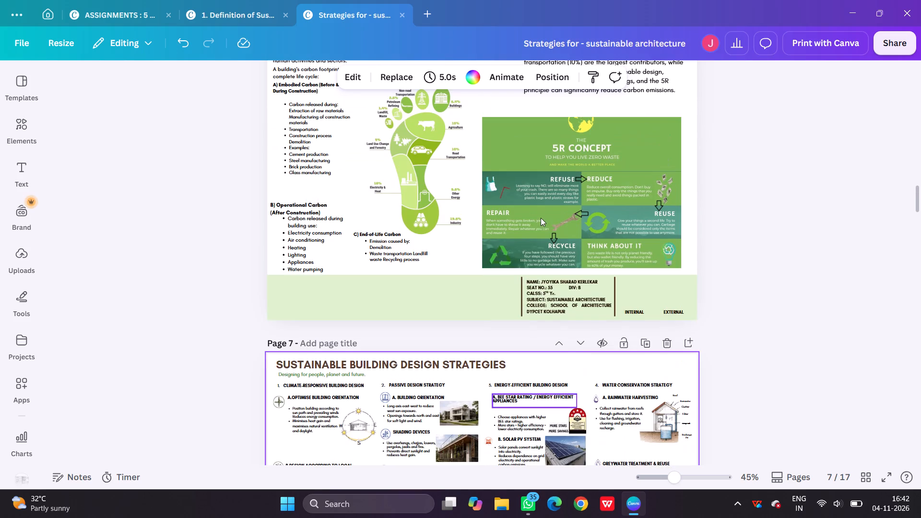
click(558, 344)
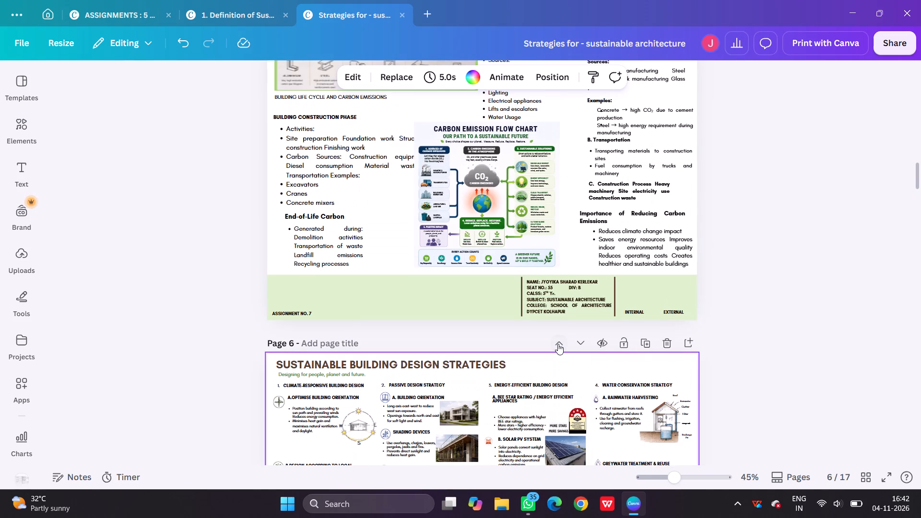
click(558, 344)
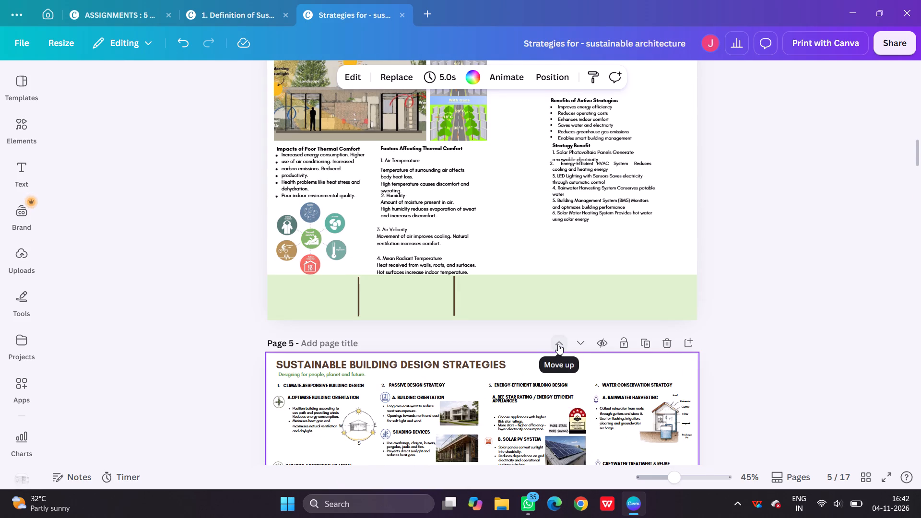
Review the order and contents of pages 1 to 5, including the blank page 3 and the Thermal Comfort sheet.
scroll(558, 344, up, 3)
scroll(558, 344, down, 5)
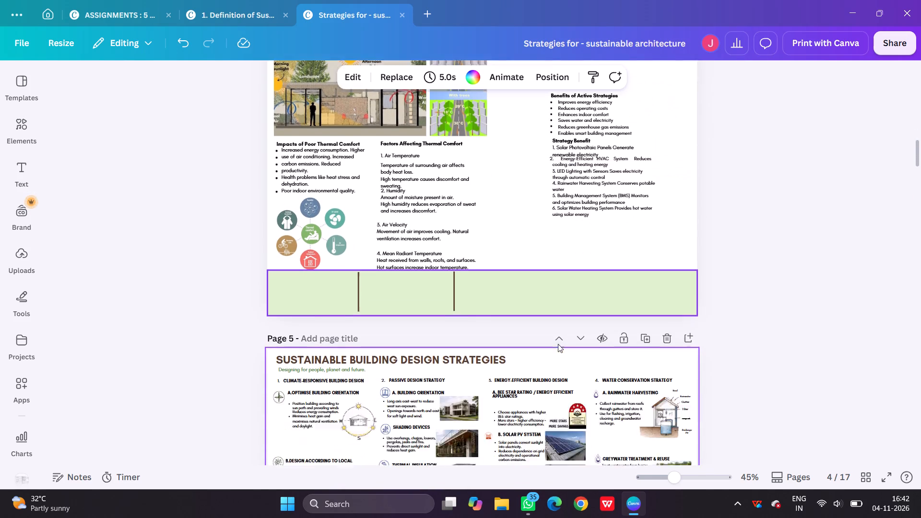
scroll(558, 344, down, 3)
scroll(556, 343, up, 4)
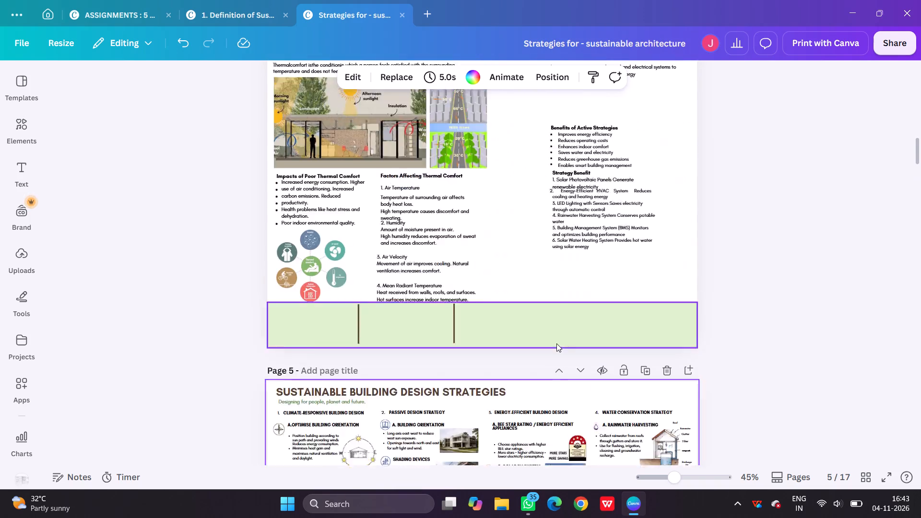
scroll(556, 343, up, 9)
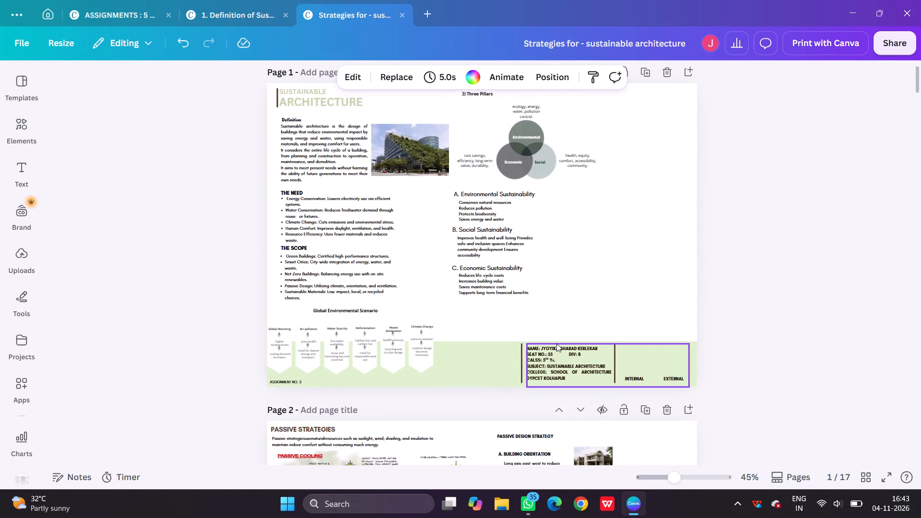
scroll(585, 190, up, 1)
scroll(577, 202, down, 3)
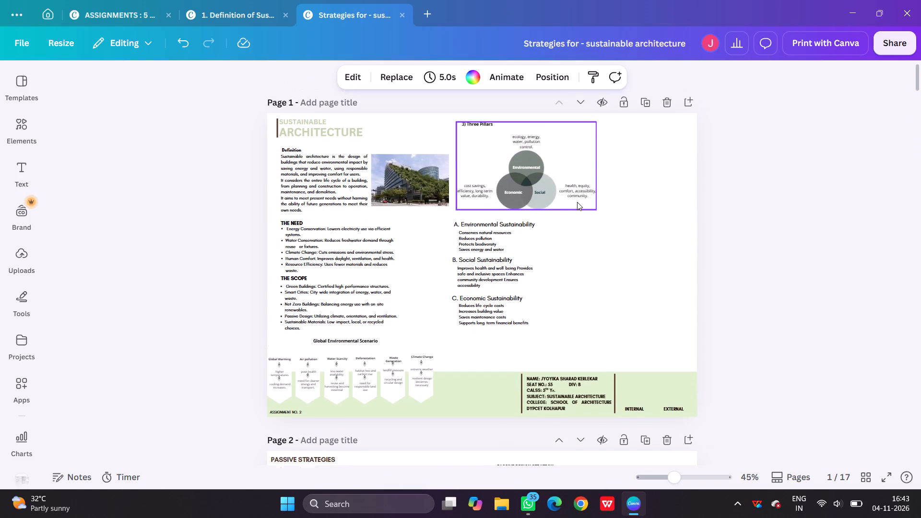
scroll(577, 202, down, 2)
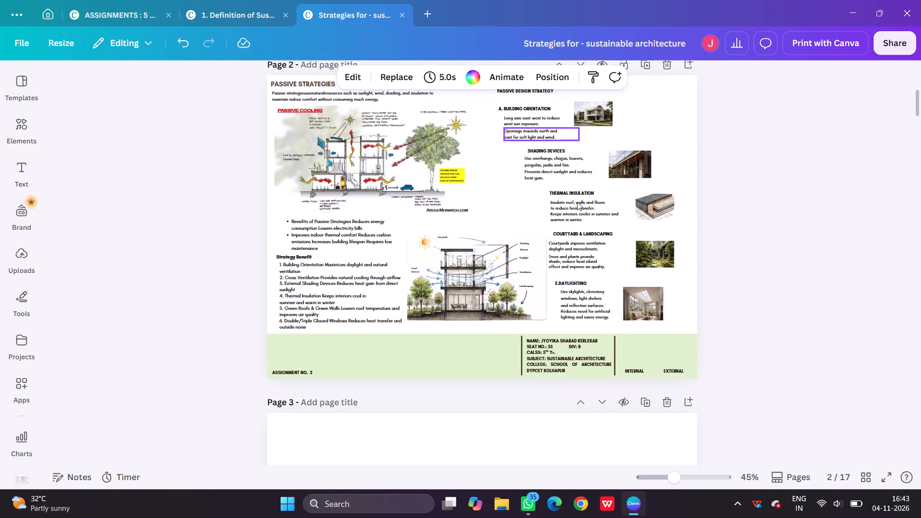
scroll(579, 211, down, 8)
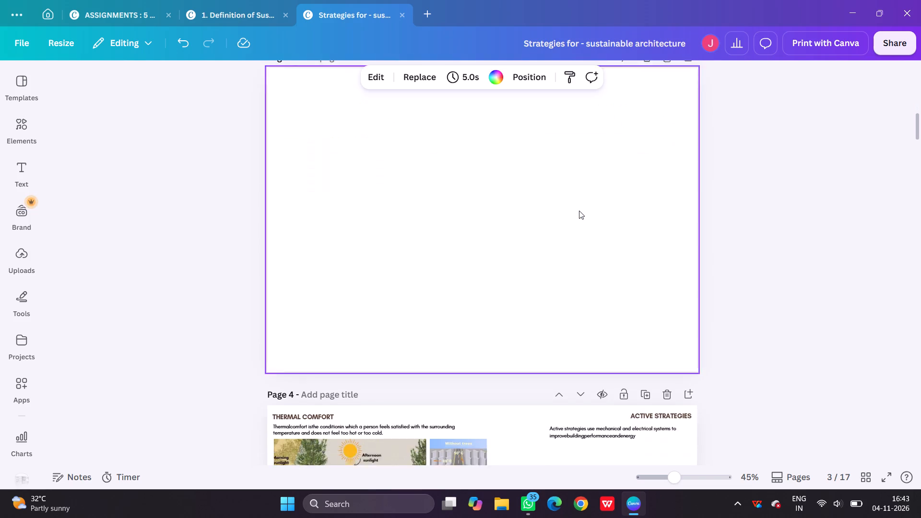
scroll(579, 211, down, 5)
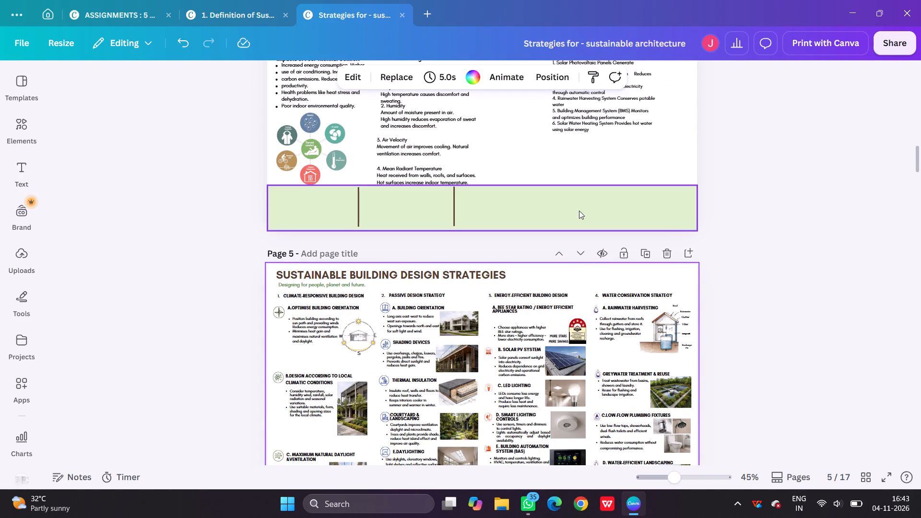
Move the "Thermal Comfort" and "Active Strategies" sheet from page 4 down to become page 9.
scroll(579, 211, up, 4)
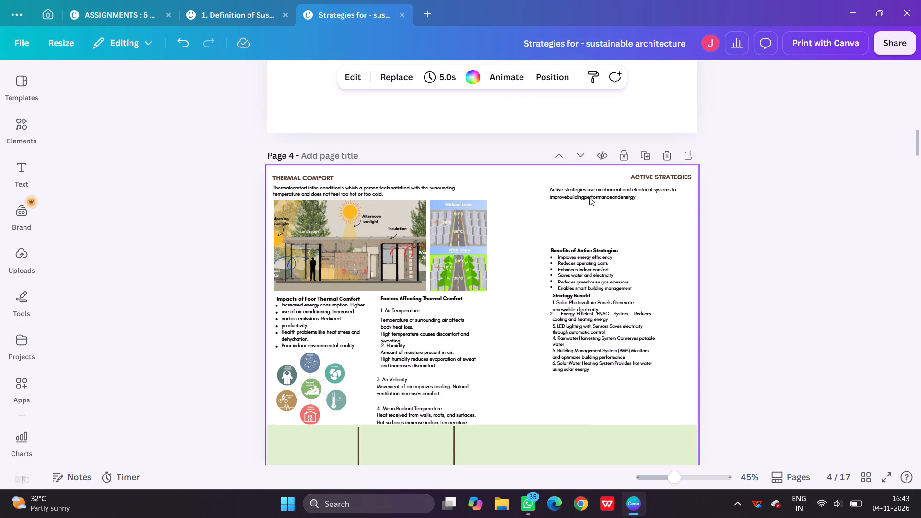
click(589, 157)
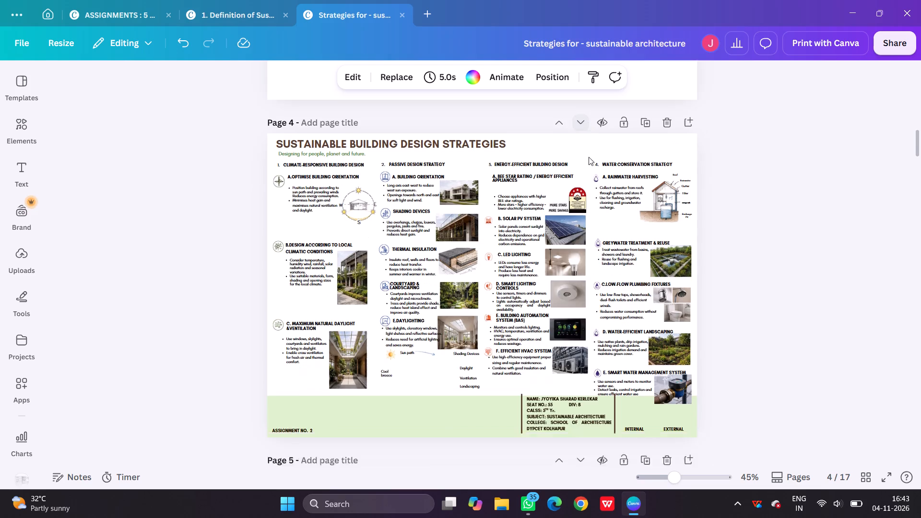
click(589, 157)
click(589, 157)
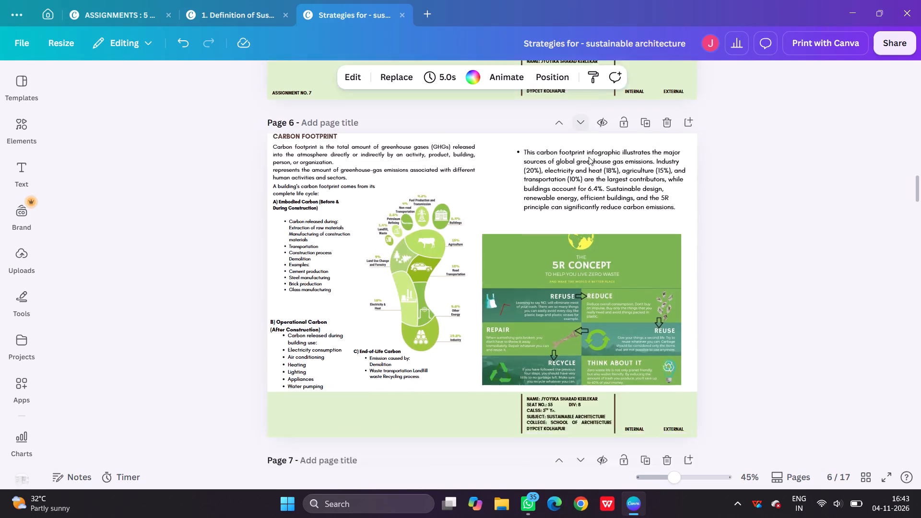
click(589, 157)
click(589, 157)
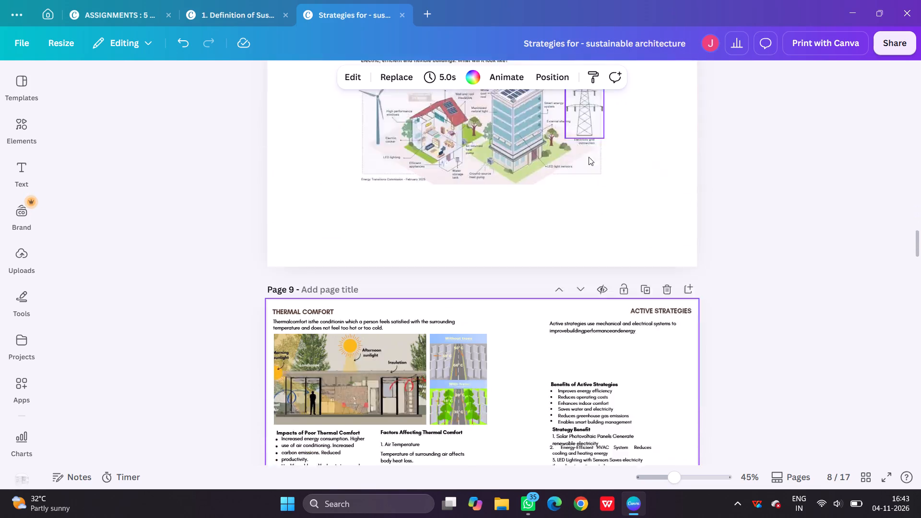
Check the first six pages again for their new order, content and remaining blank pages.
scroll(589, 157, up, 18)
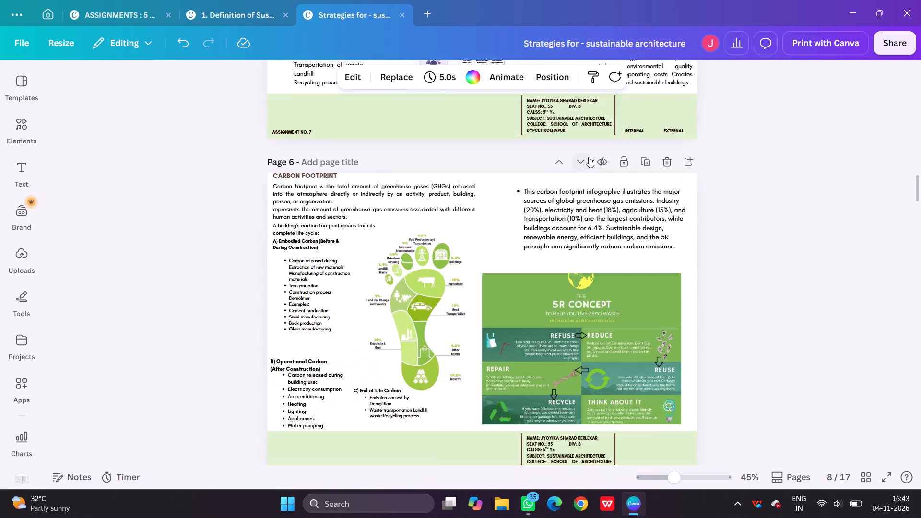
scroll(589, 157, up, 20)
scroll(589, 157, up, 1)
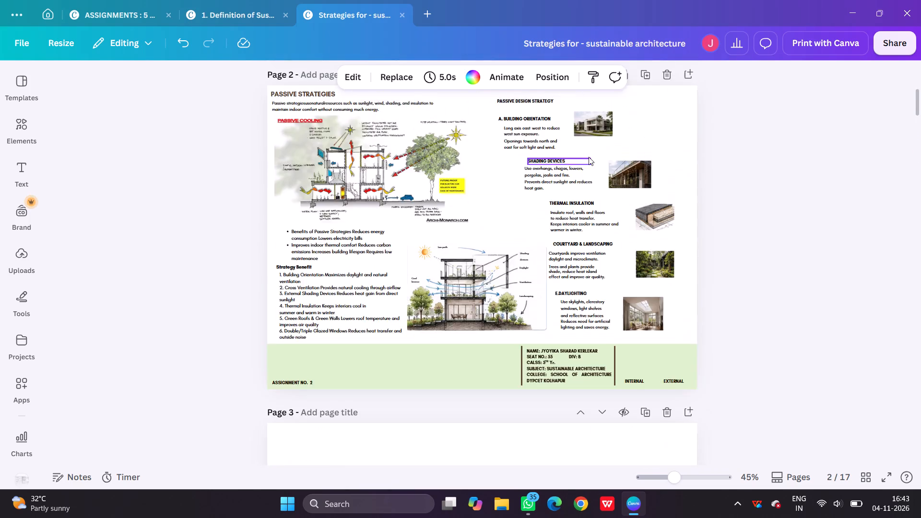
scroll(589, 157, up, 2)
scroll(589, 157, down, 7)
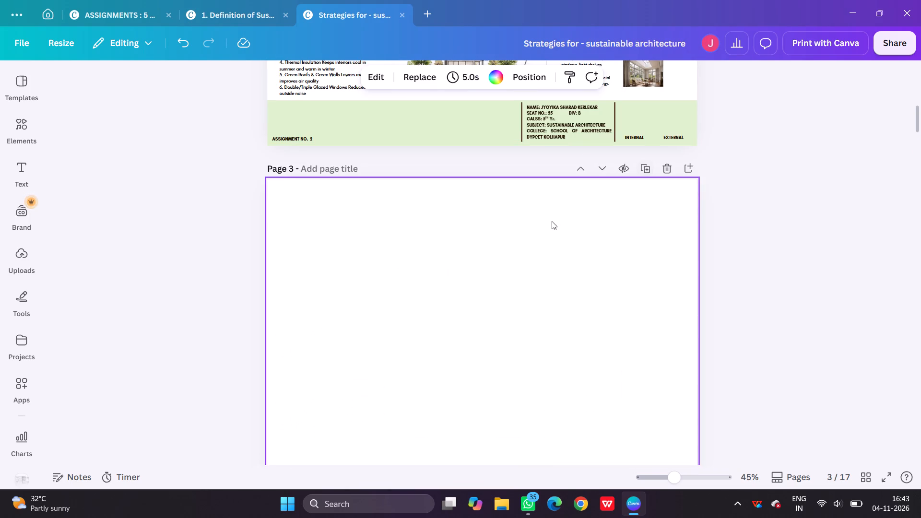
scroll(532, 229, up, 3)
scroll(492, 259, up, 12)
scroll(496, 256, down, 4)
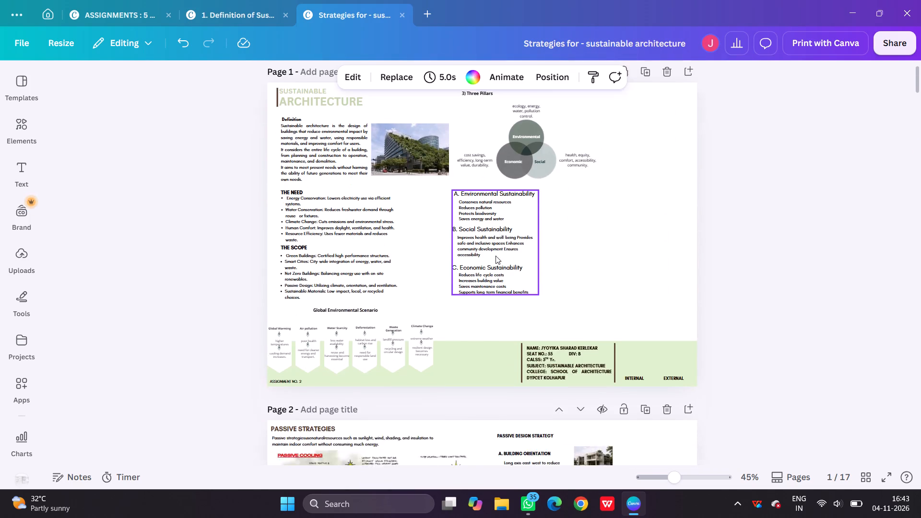
scroll(496, 256, down, 4)
scroll(496, 256, up, 1)
scroll(496, 256, down, 15)
scroll(496, 256, up, 5)
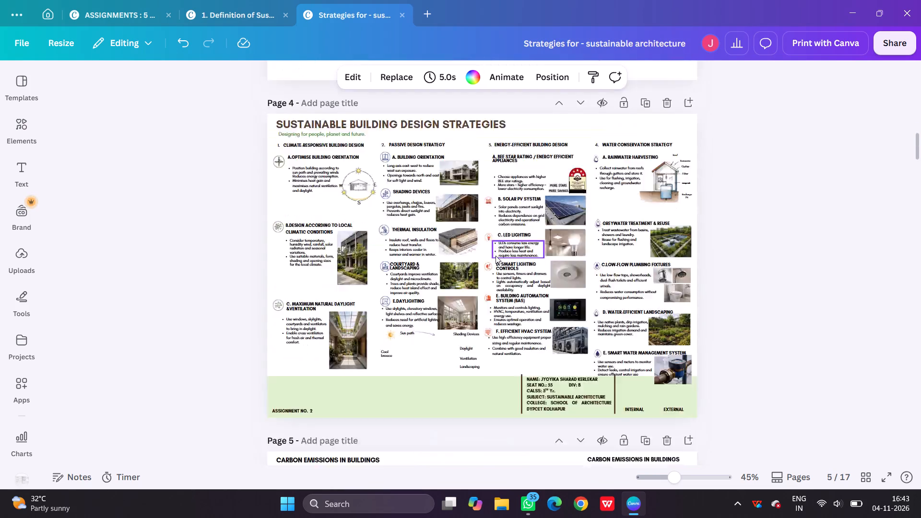
Copy the page 1 contents of the "1. Definition of Sustainable Architecture" design and paste them onto blank page 3 of "Strategies for - sustainable architecture".
click(218, 8)
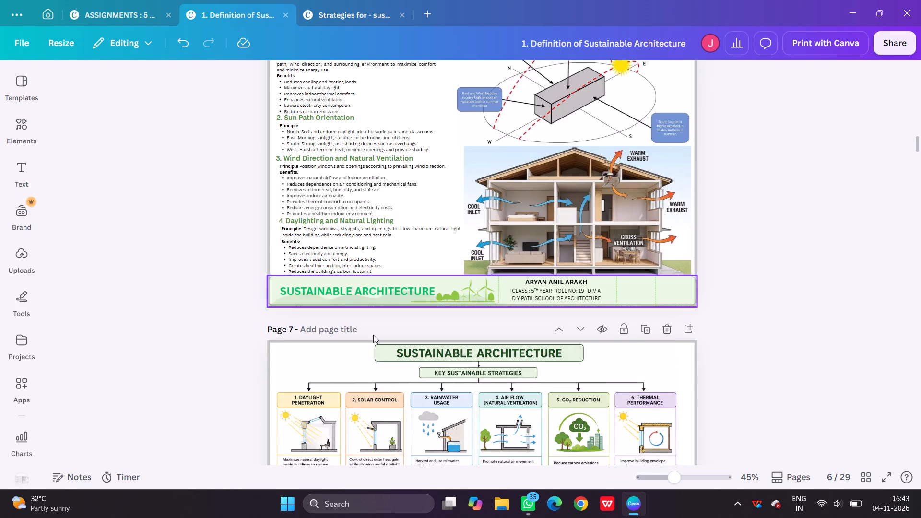
scroll(456, 459, up, 17)
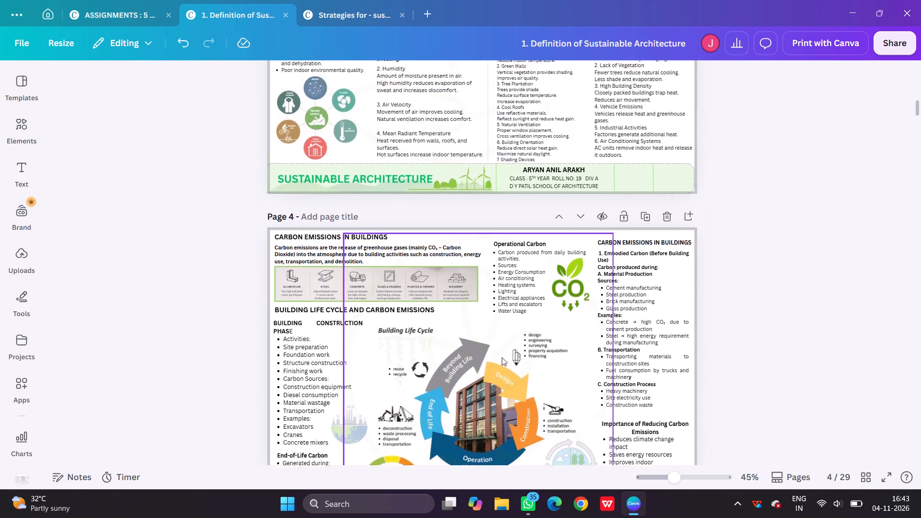
scroll(502, 357, up, 10)
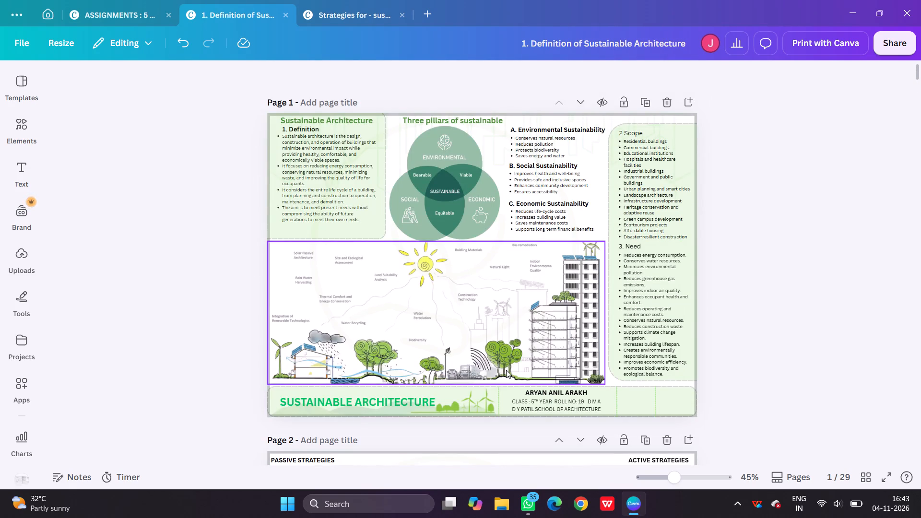
drag(737, 373, 533, 310)
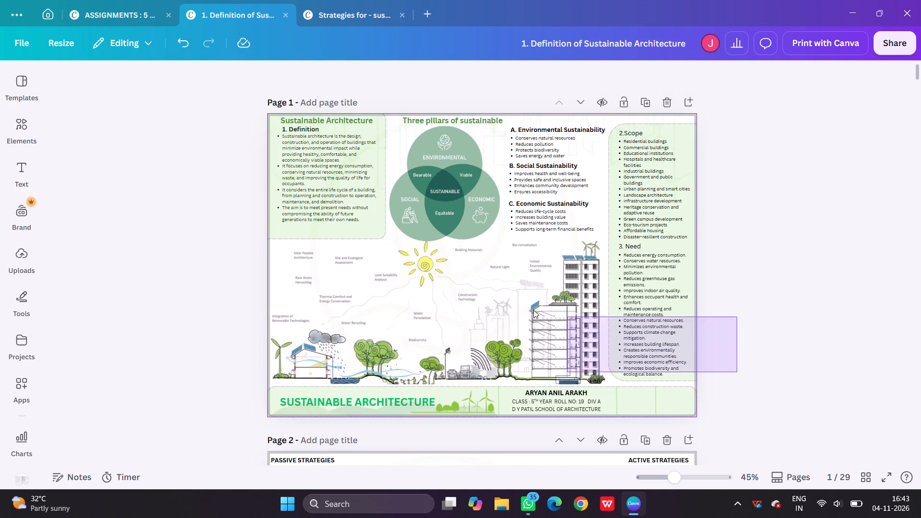
drag(533, 310, 213, 118)
key(ctrl+c)
key(ctrl+c)
key(ctrl+c)
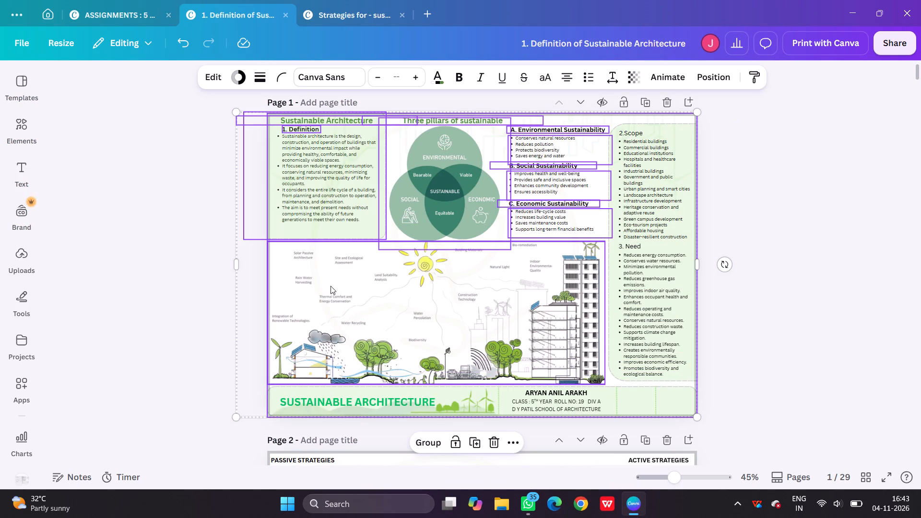
click(331, 10)
click(476, 249)
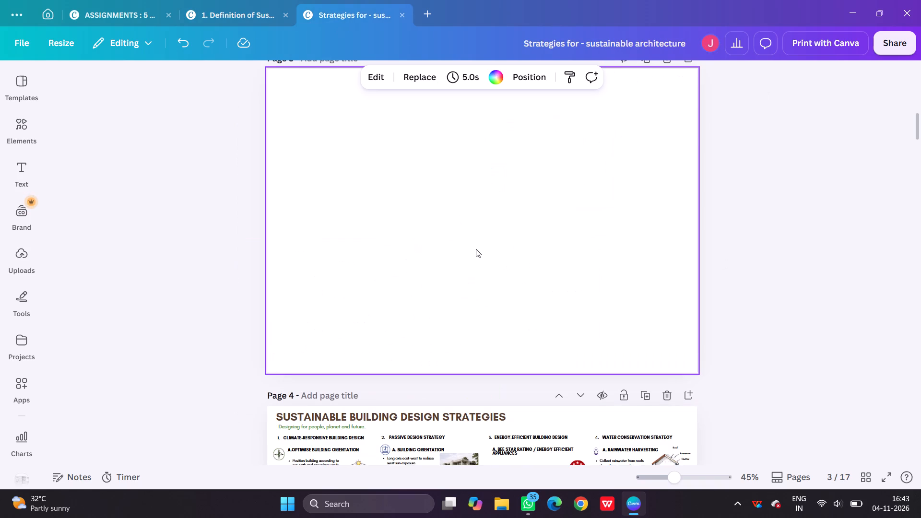
key(ctrl+v)
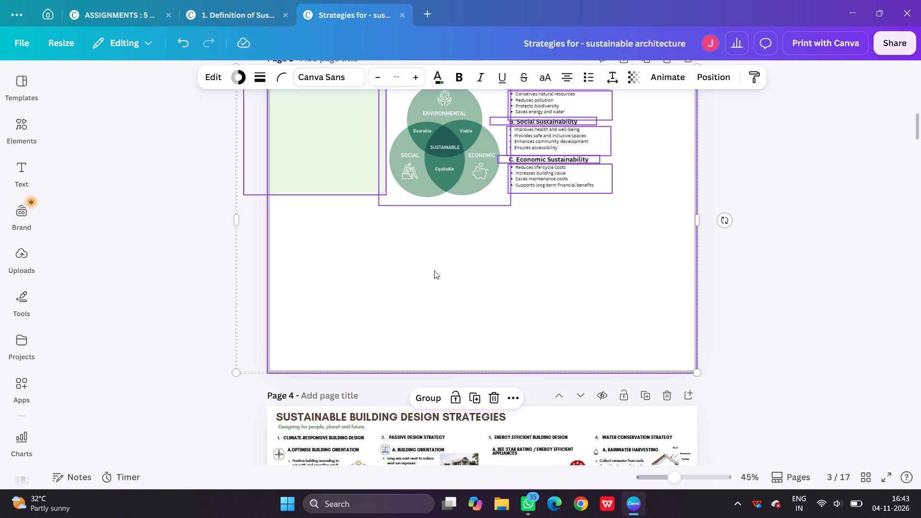
Scale the pasted page 3 contents down proportionally so that the overhanging part fits inside the page's left edge.
drag(238, 374, 275, 368)
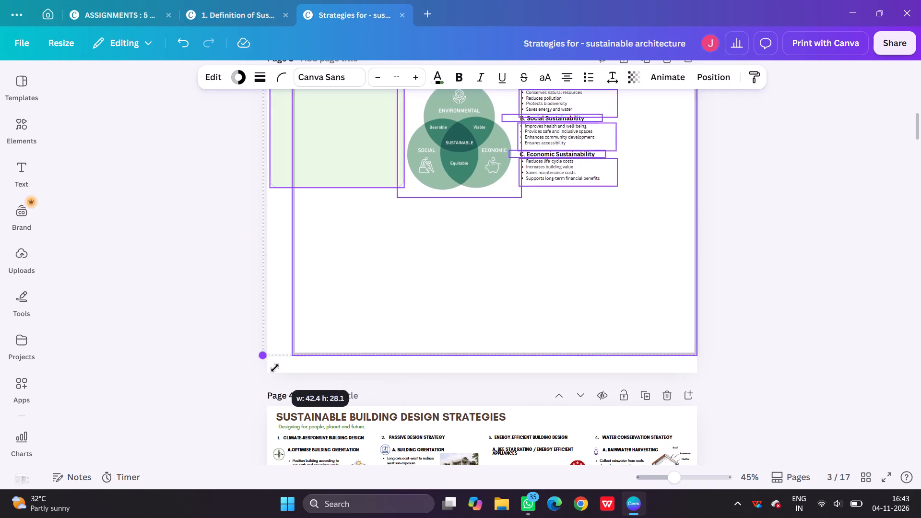
drag(275, 368, 276, 367)
click(753, 233)
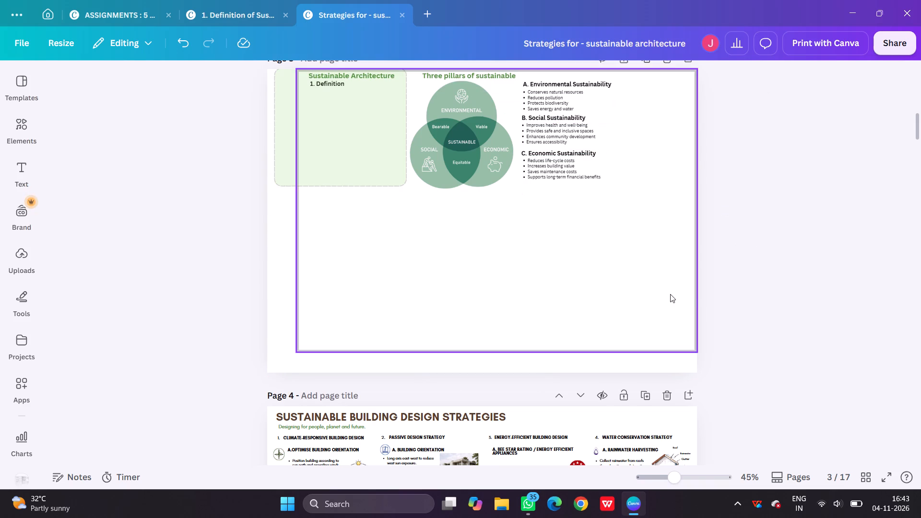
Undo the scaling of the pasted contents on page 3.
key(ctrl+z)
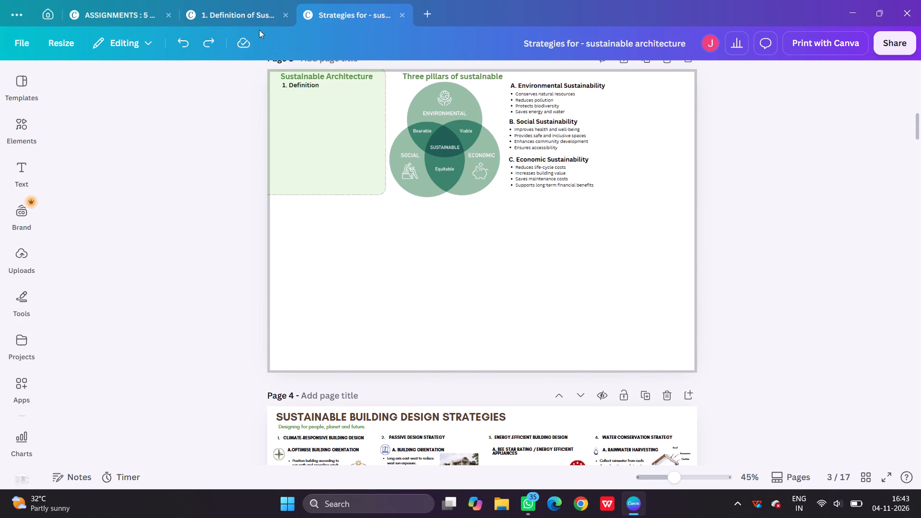
In the "1. Definition of Sustainable Architecture" design, unlock page 1's city illustration, Need list, Scope list and the green panel behind them.
click(240, 9)
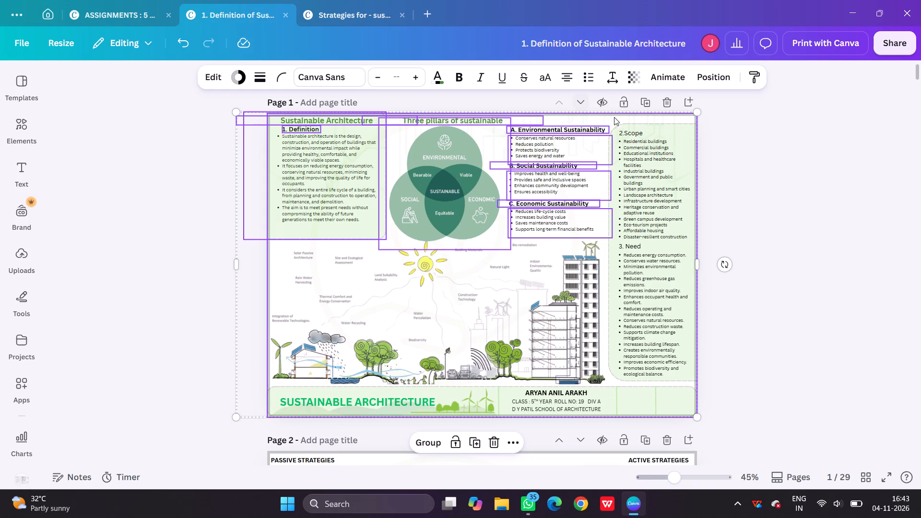
click(836, 249)
click(507, 322)
click(446, 217)
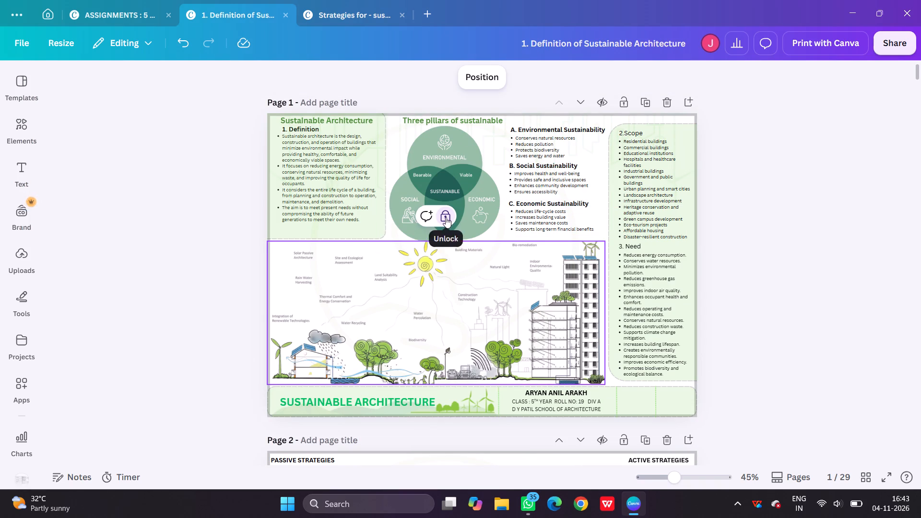
click(537, 215)
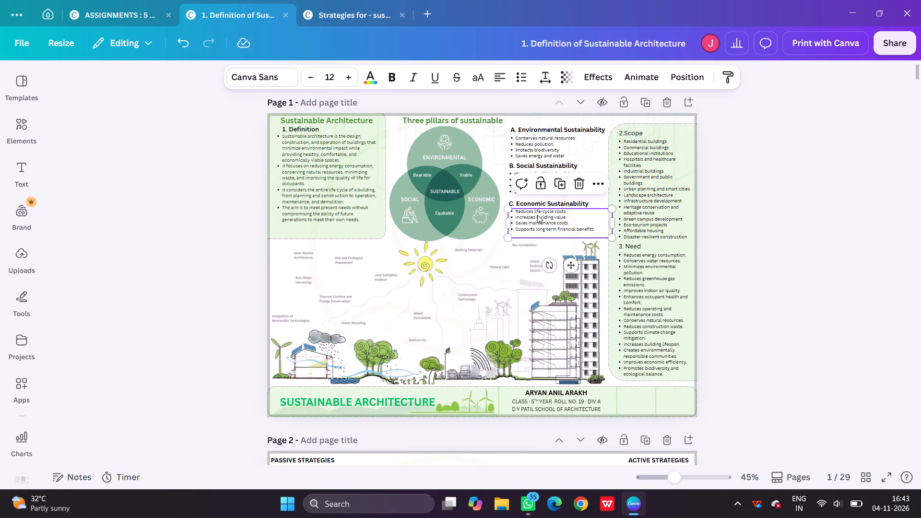
click(637, 224)
click(649, 284)
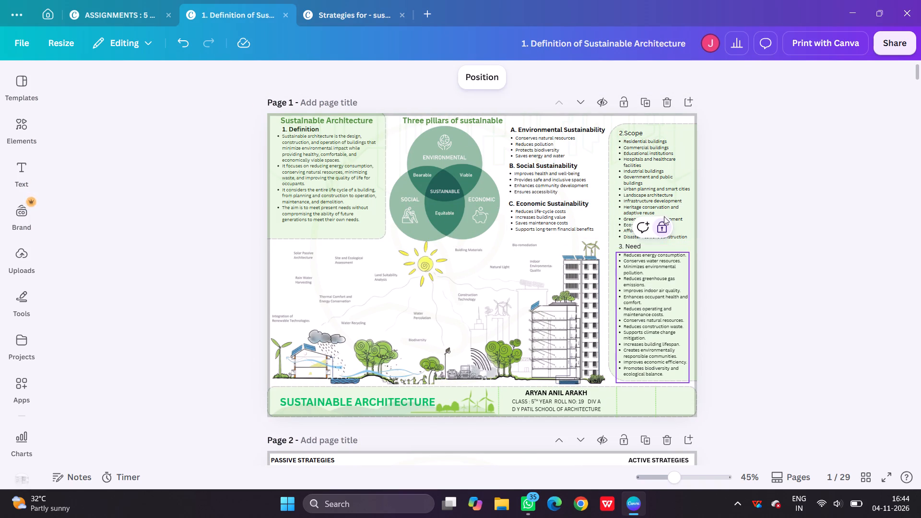
click(663, 234)
click(657, 197)
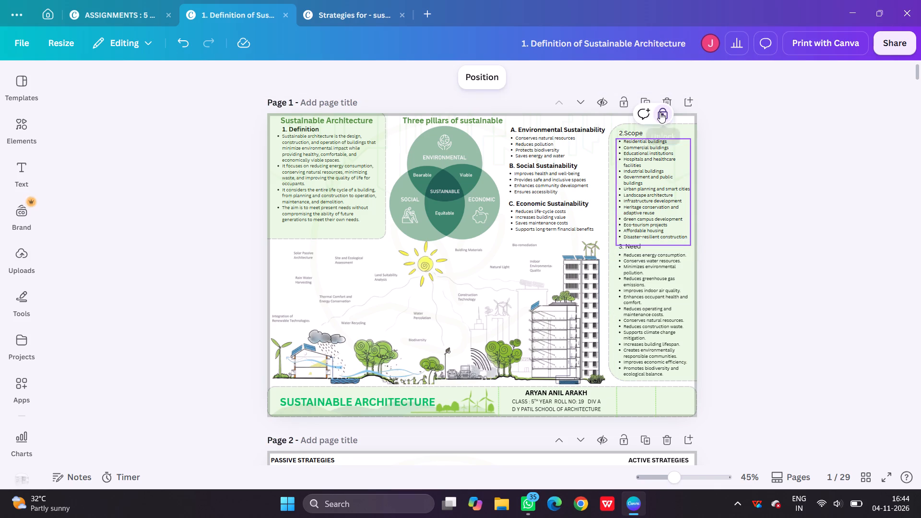
click(660, 112)
click(670, 133)
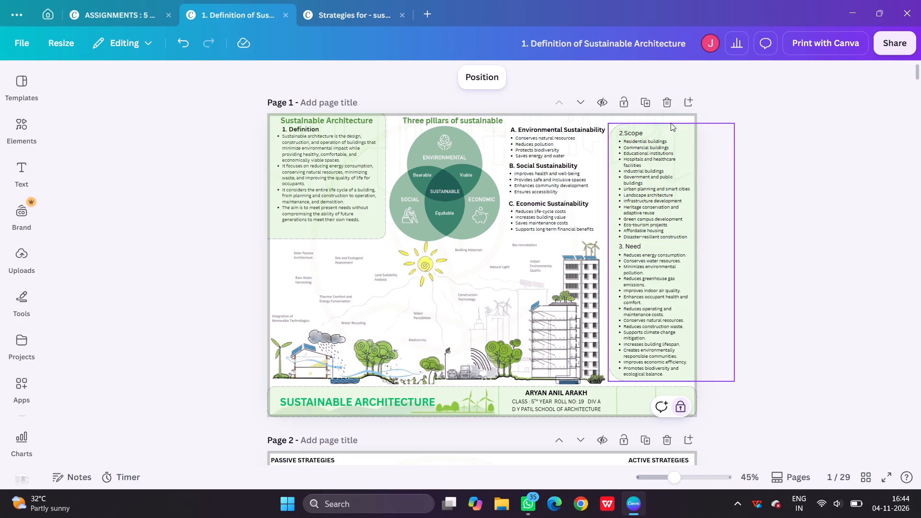
click(682, 405)
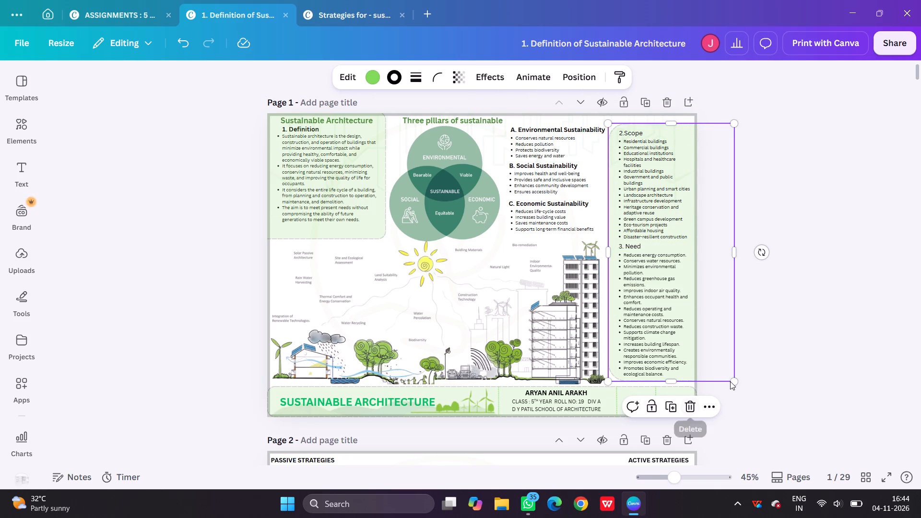
Copy all page 1 contents including the unlocked items and paste them onto page 3 of "Strategies for - sustainable architecture", replacing the earlier paste.
click(770, 362)
drag(755, 368, 236, 121)
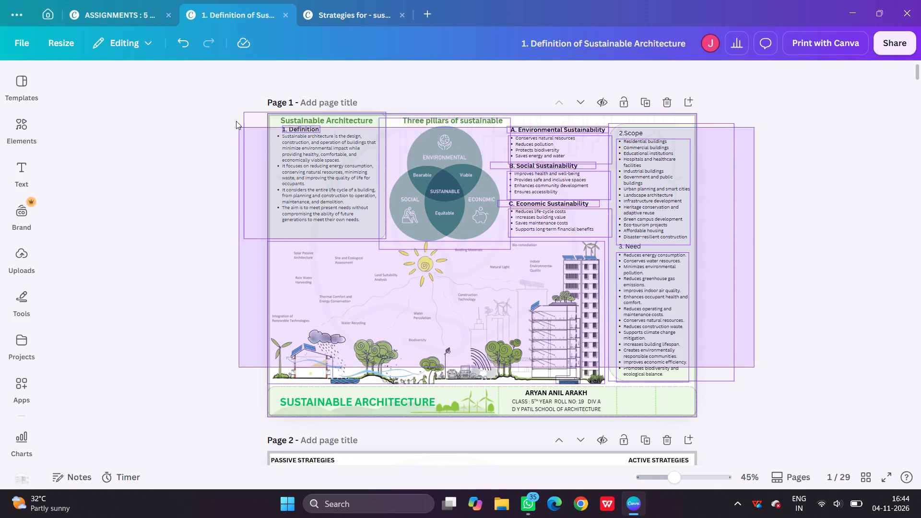
drag(236, 121, 233, 113)
key(ctrl+c)
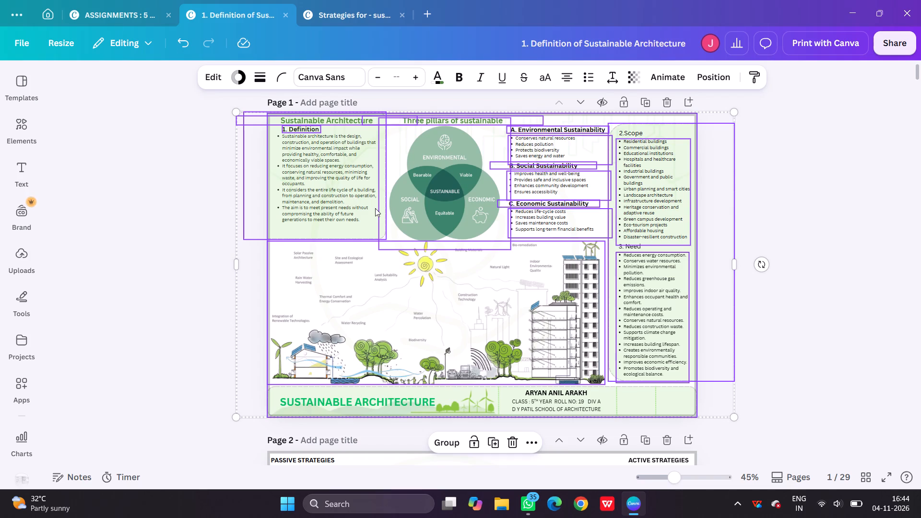
click(334, 17)
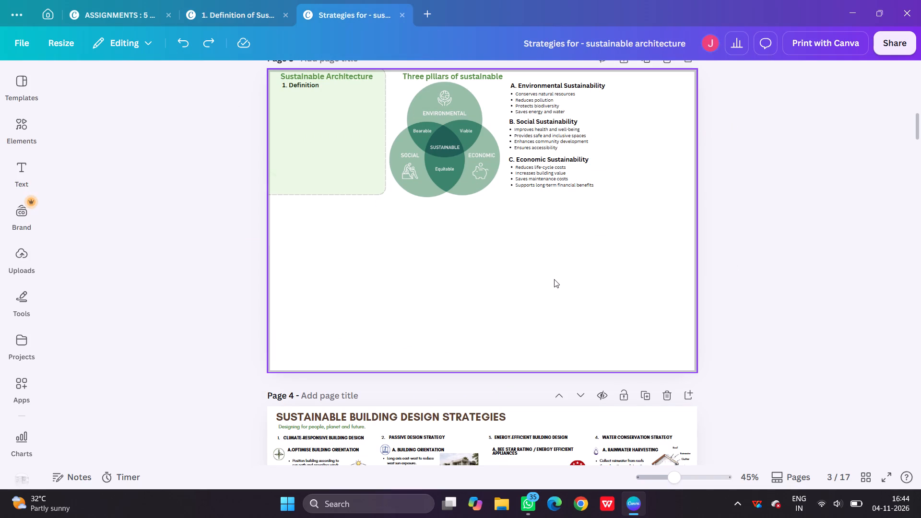
key(ctrl+z)
key(ctrl+v)
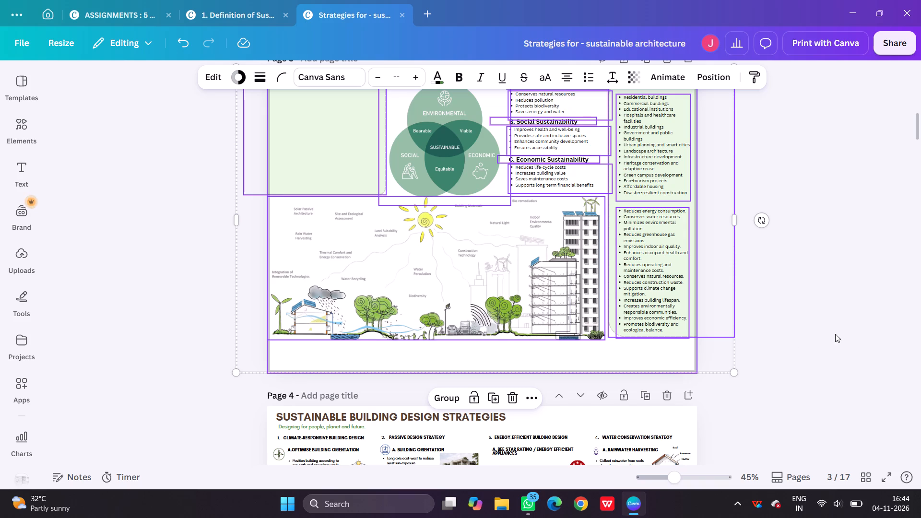
click(794, 271)
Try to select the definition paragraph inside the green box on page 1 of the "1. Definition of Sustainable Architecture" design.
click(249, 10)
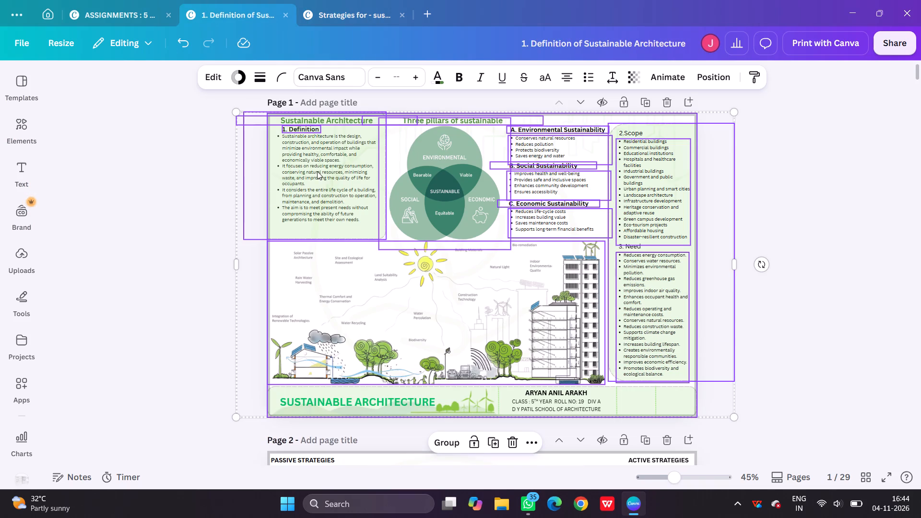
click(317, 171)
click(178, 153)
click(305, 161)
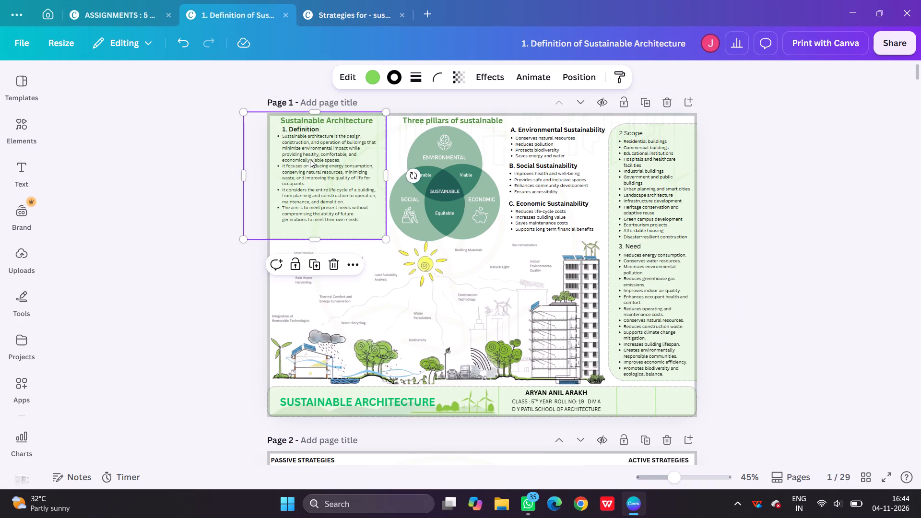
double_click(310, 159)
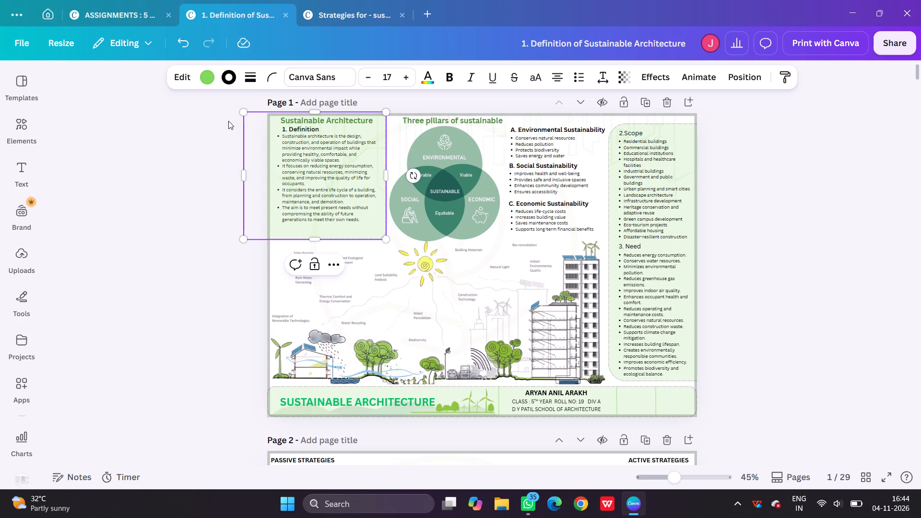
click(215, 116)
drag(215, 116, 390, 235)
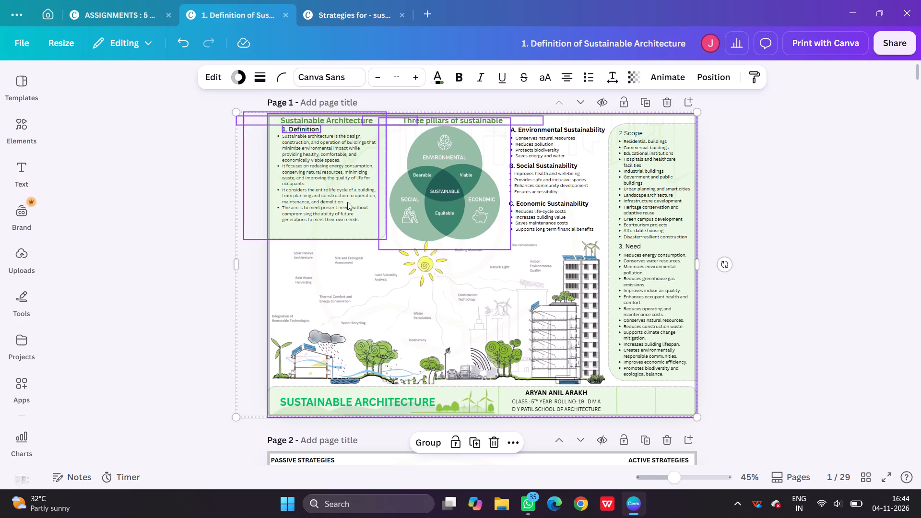
In "Strategies for - sustainable architecture", copy page 1's Definition text block onto page 3 and place it in the green box under "1. Definition".
click(333, 17)
scroll(453, 228, up, 4)
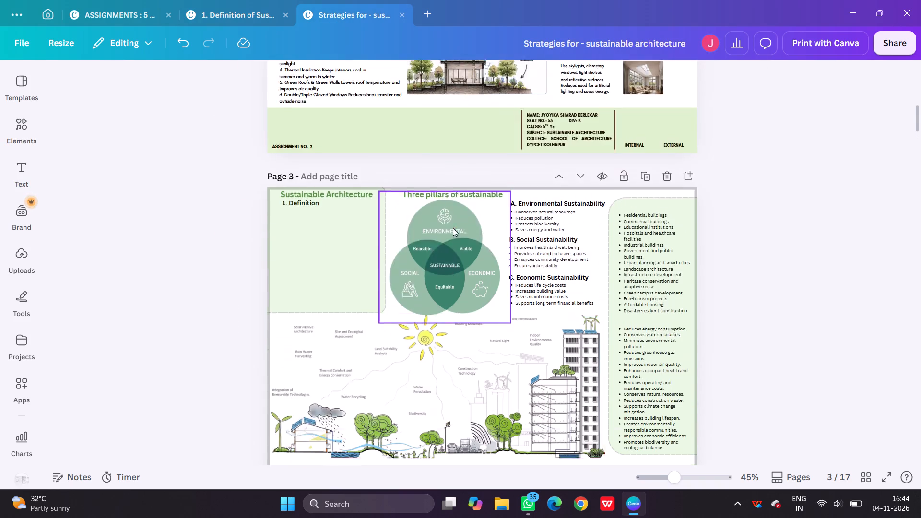
scroll(453, 228, up, 3)
scroll(408, 229, up, 4)
click(306, 128)
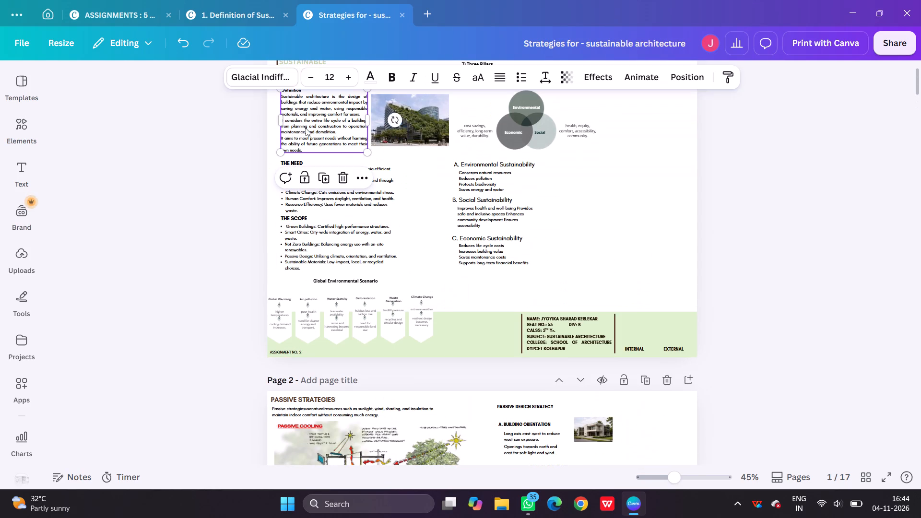
key(ctrl+c)
scroll(306, 128, down, 6)
scroll(333, 189, down, 2)
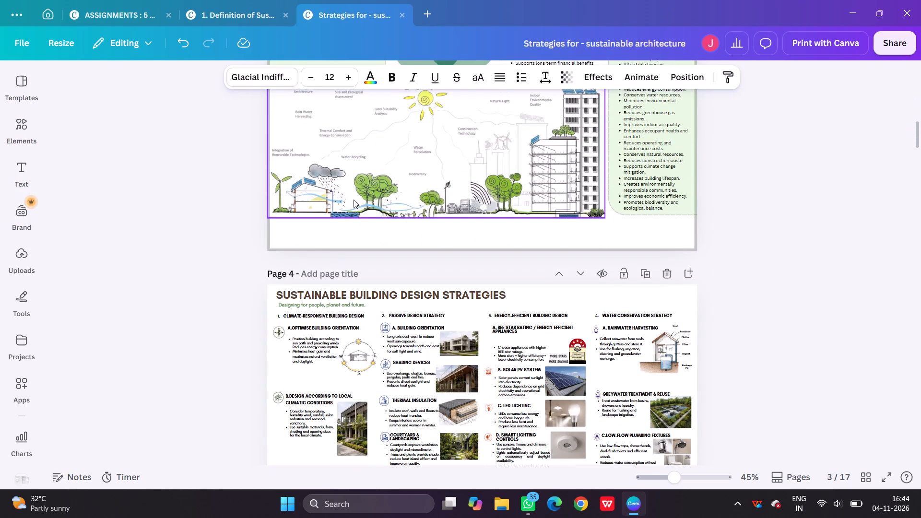
click(659, 244)
key(ctrl+v)
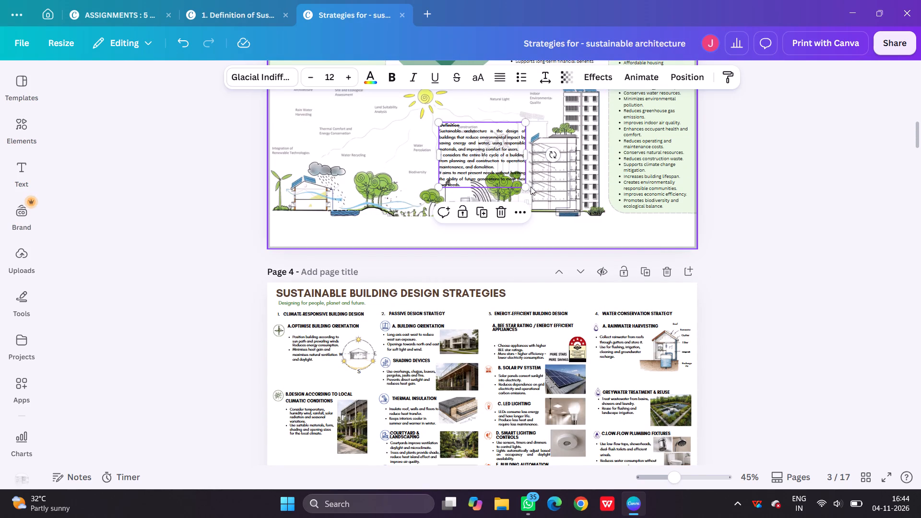
scroll(494, 156, up, 1)
drag(456, 275, 317, 131)
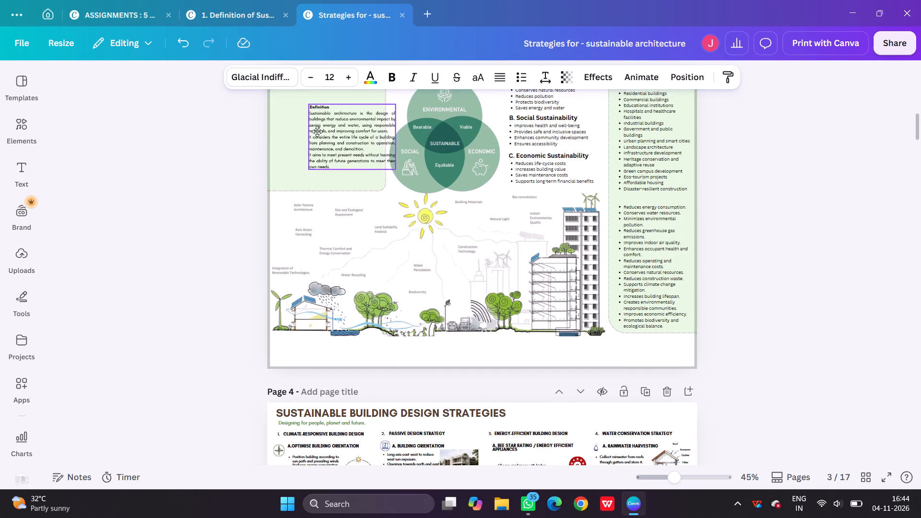
drag(317, 131, 300, 124)
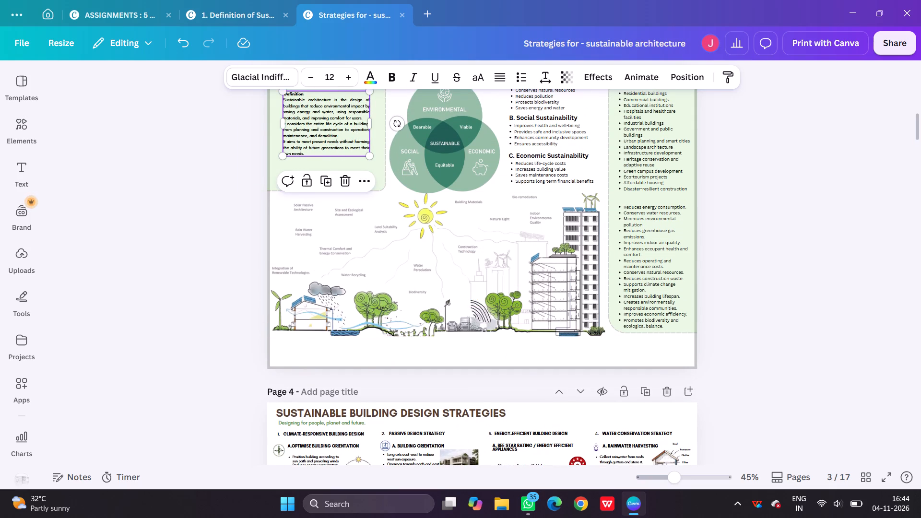
Set the font size of the pasted Definition text on page 3 to 14.
click(335, 79)
text(14)
click(761, 194)
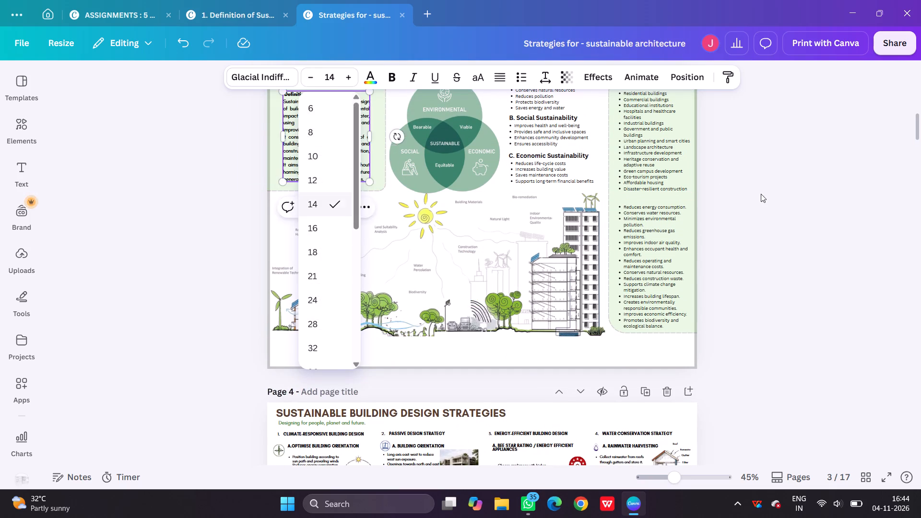
Copy the complete green footer with its title block from page 2 and paste it at the bottom of page 3.
scroll(315, 170, up, 1)
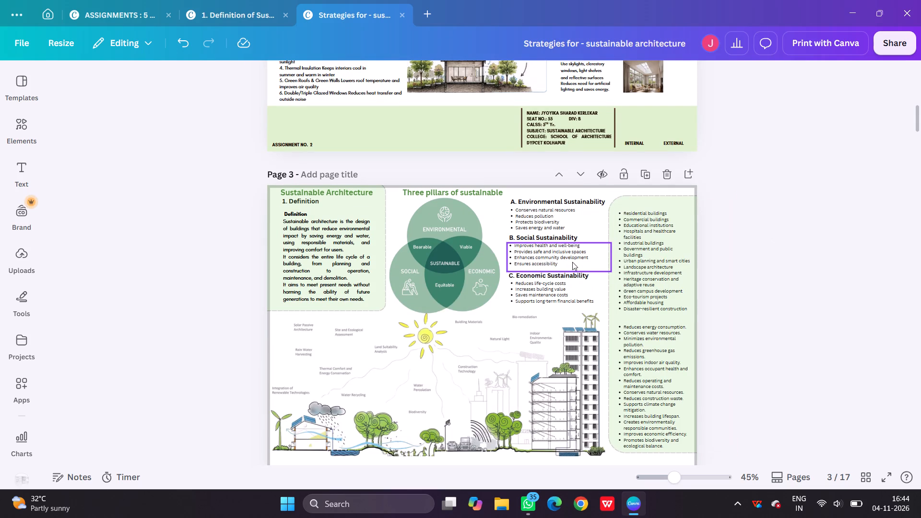
drag(751, 155, 577, 143)
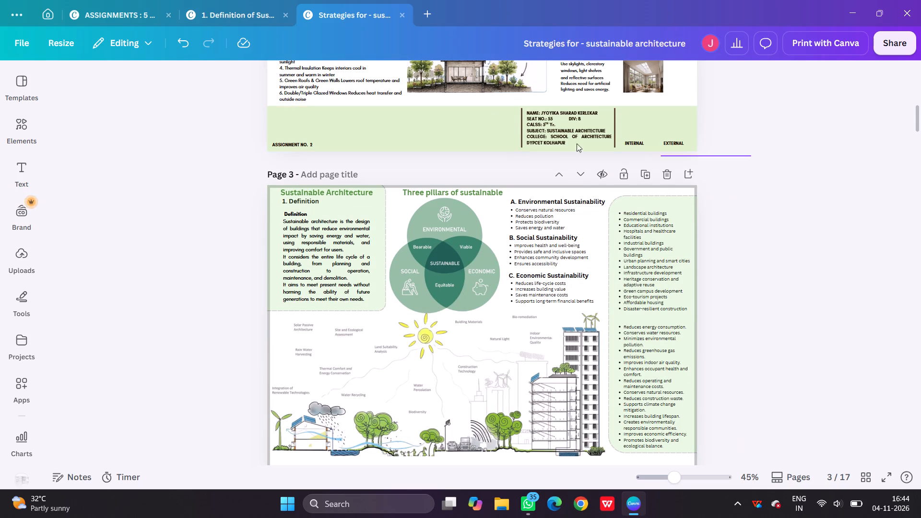
drag(577, 143, 314, 127)
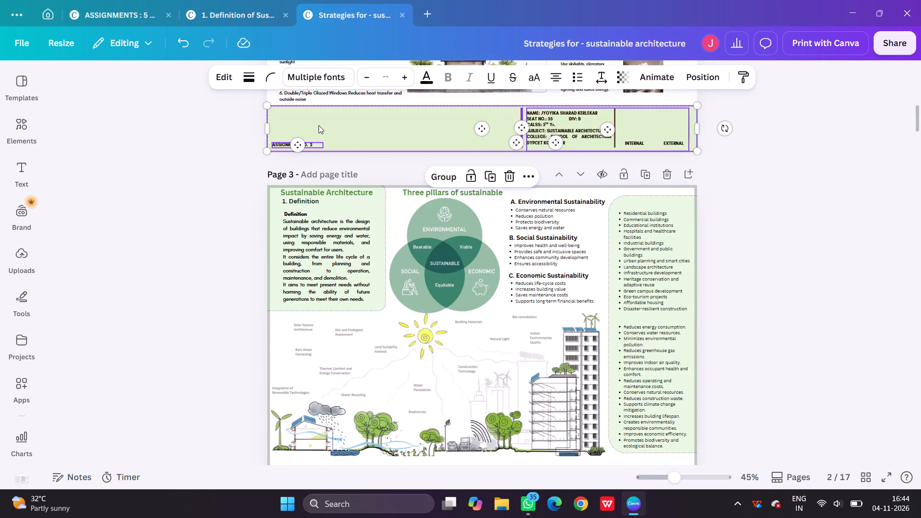
key(ctrl+c)
scroll(387, 115, down, 3)
click(626, 283)
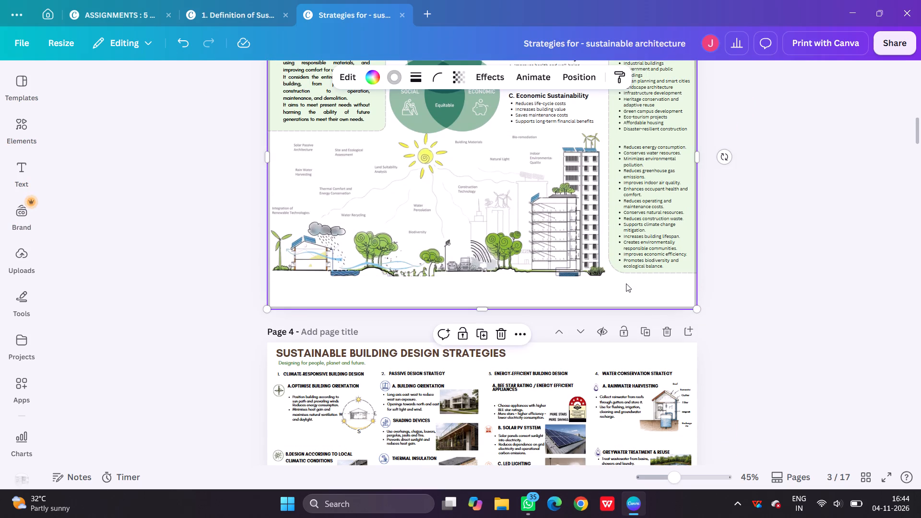
key(ctrl+v)
click(773, 255)
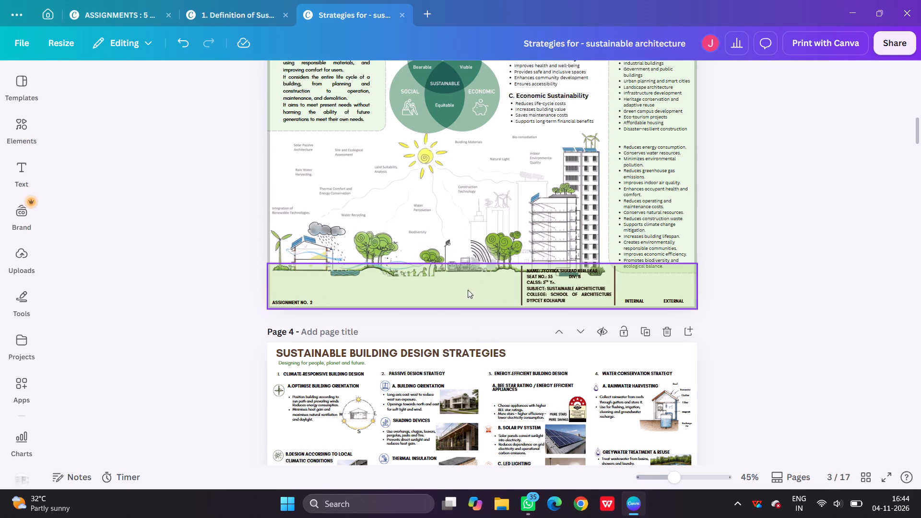
Scale the city illustration on page 3 down proportionally so that its base sits just above the footer.
click(455, 224)
drag(603, 276, 590, 265)
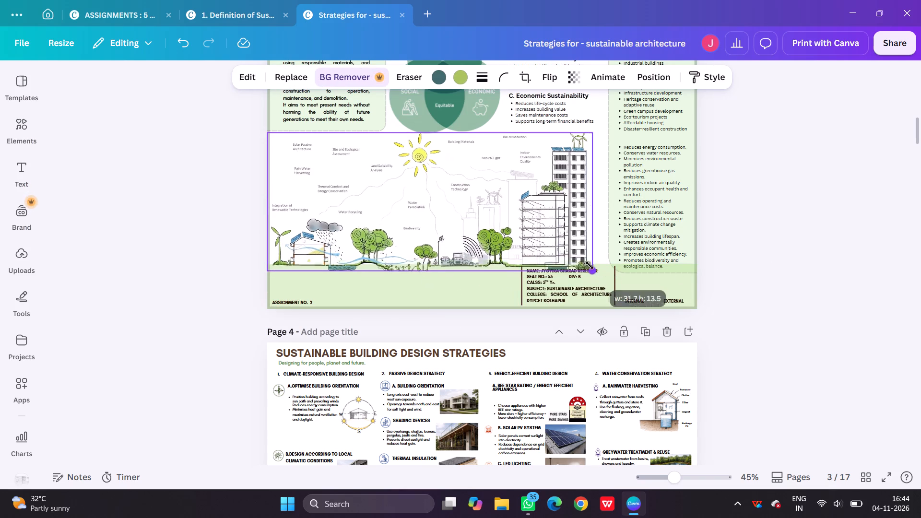
drag(590, 265, 574, 254)
click(765, 228)
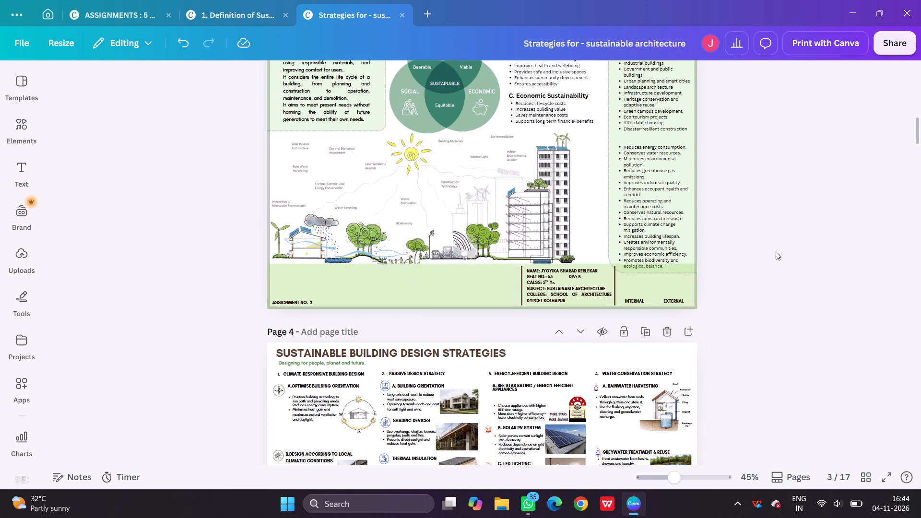
click(776, 251)
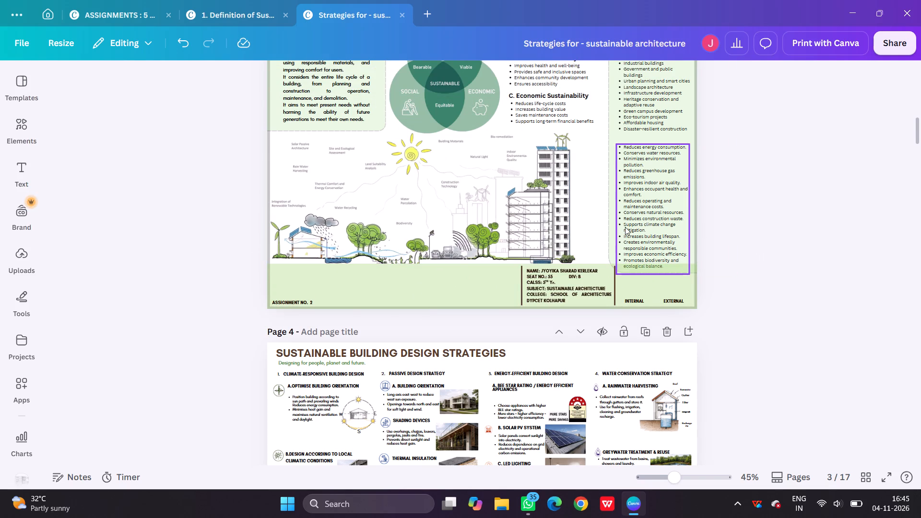
Review the layout of page 3 together with the neighbouring page 2.
scroll(625, 227, up, 3)
scroll(625, 227, down, 3)
scroll(625, 227, up, 3)
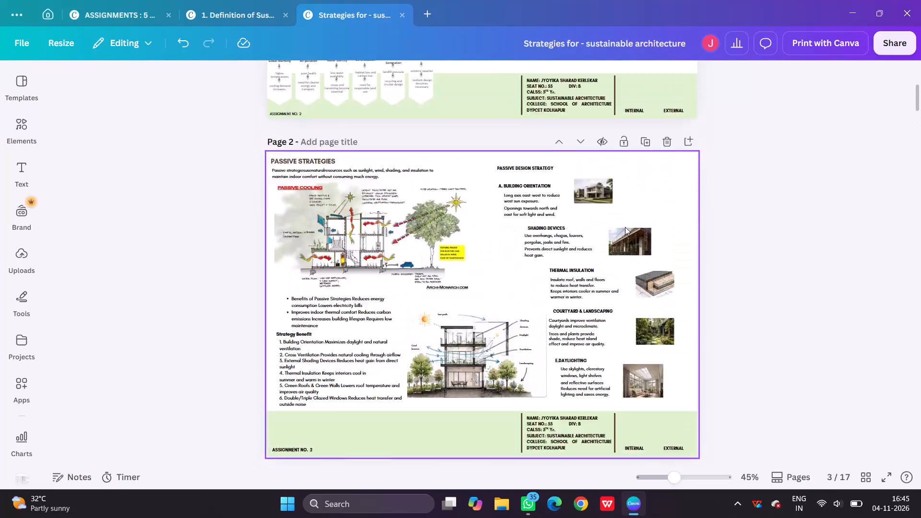
scroll(625, 227, down, 6)
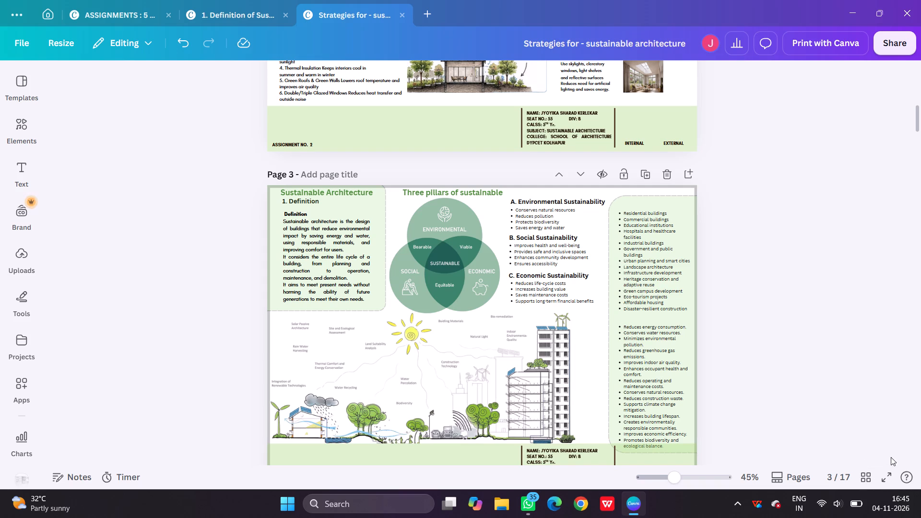
scroll(411, 259, down, 3)
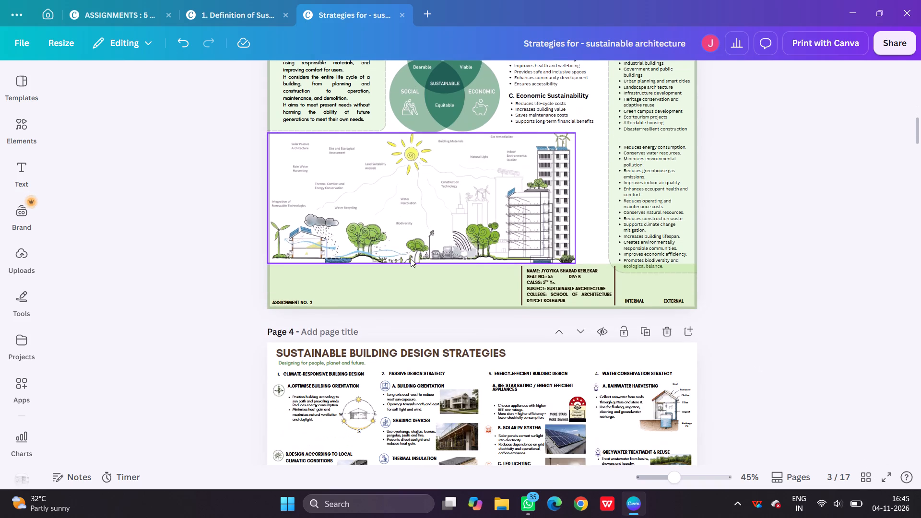
Review pages 4 to 7 of the "Strategies for - sustainable architecture" sheets, checking their layout and footers.
scroll(411, 259, down, 6)
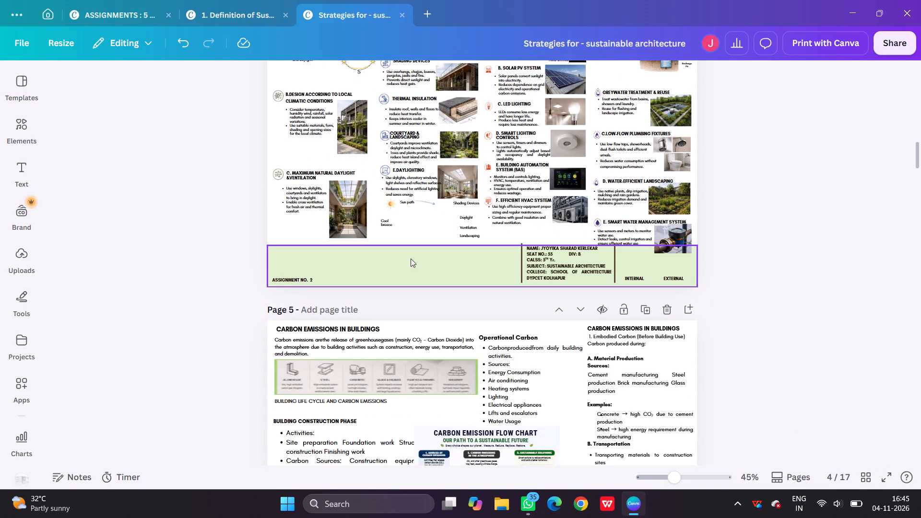
scroll(411, 259, down, 9)
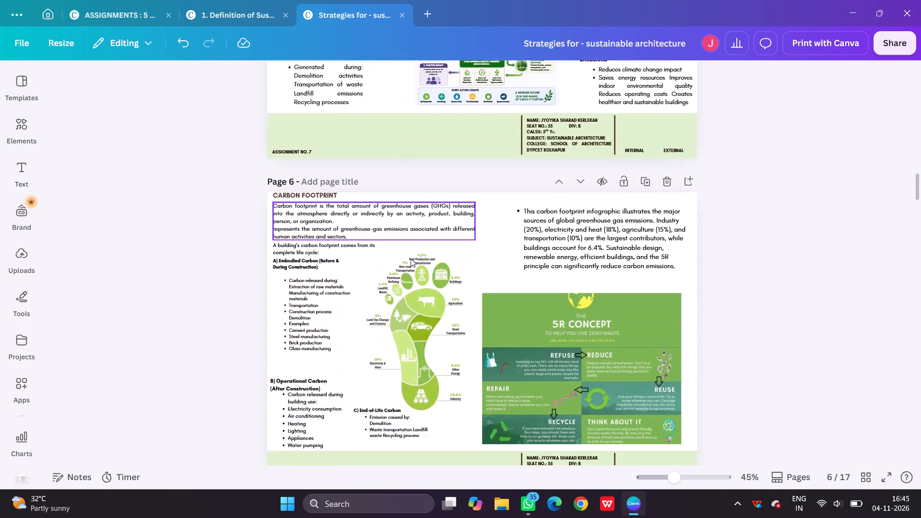
scroll(411, 259, down, 6)
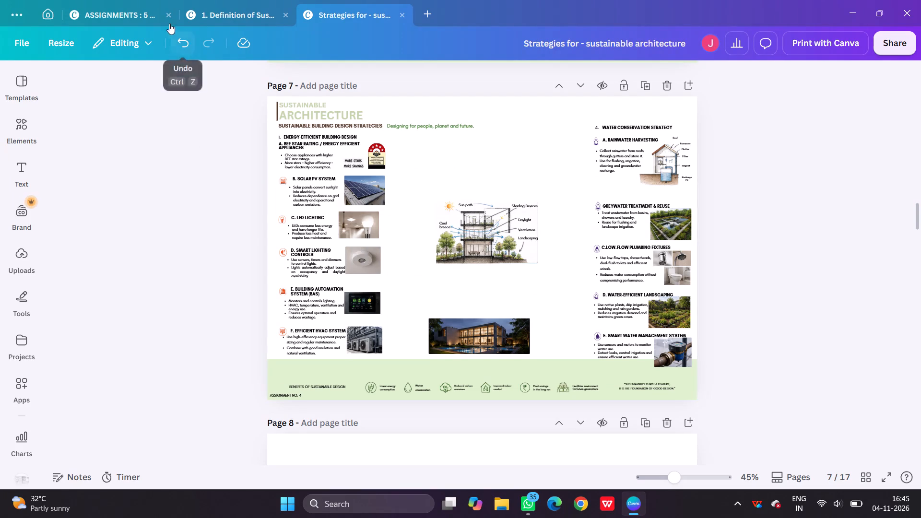
Switch to the "ASSIGNMENTS : 5 TO 8" design, clear the footer selection on page 6 and look through pages 7 and 8.
click(130, 8)
scroll(414, 157, down, 3)
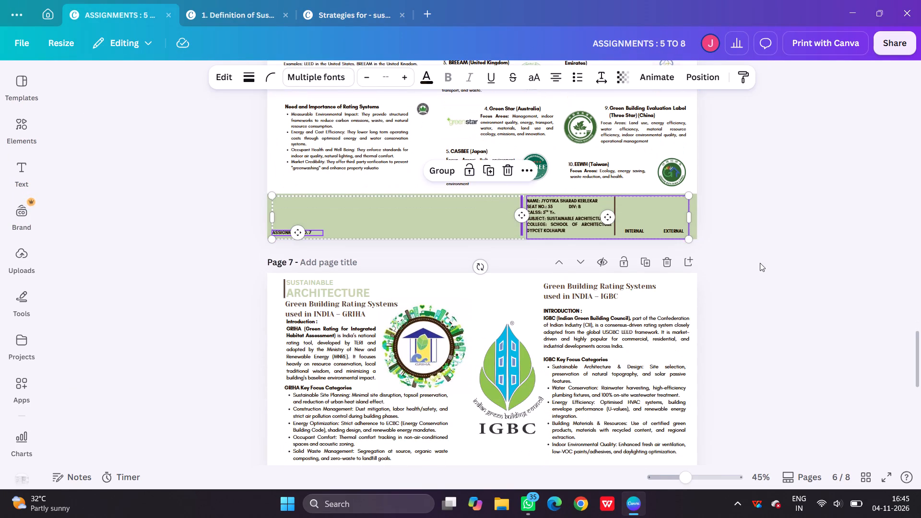
click(769, 263)
scroll(739, 269, down, 5)
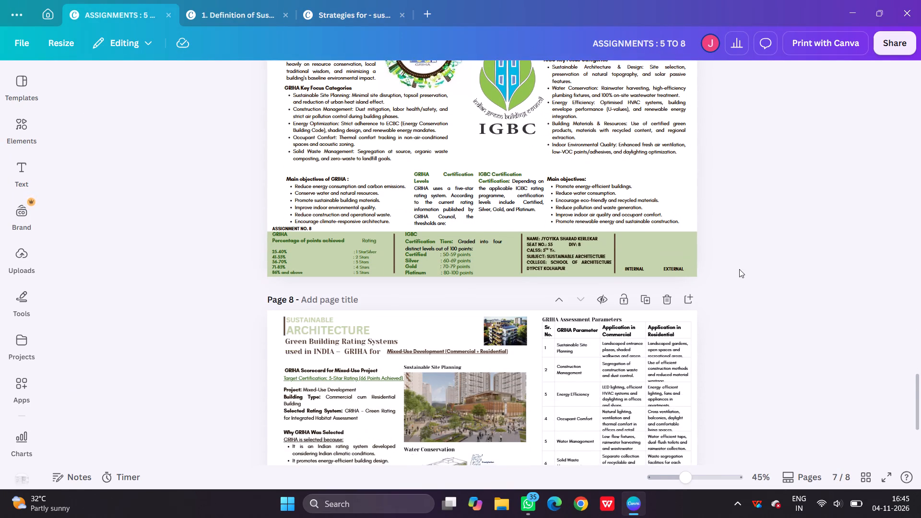
scroll(739, 269, down, 3)
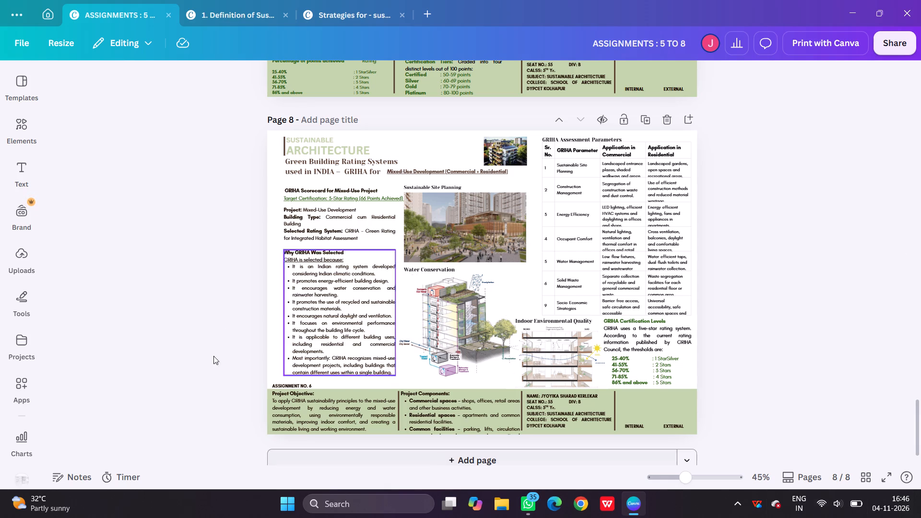
Examine page 7 of "ASSIGNMENTS : 5 TO 8" closely, covering the GRIHA and IGBC text, logos and the footer.
scroll(495, 209, up, 2)
scroll(510, 154, up, 3)
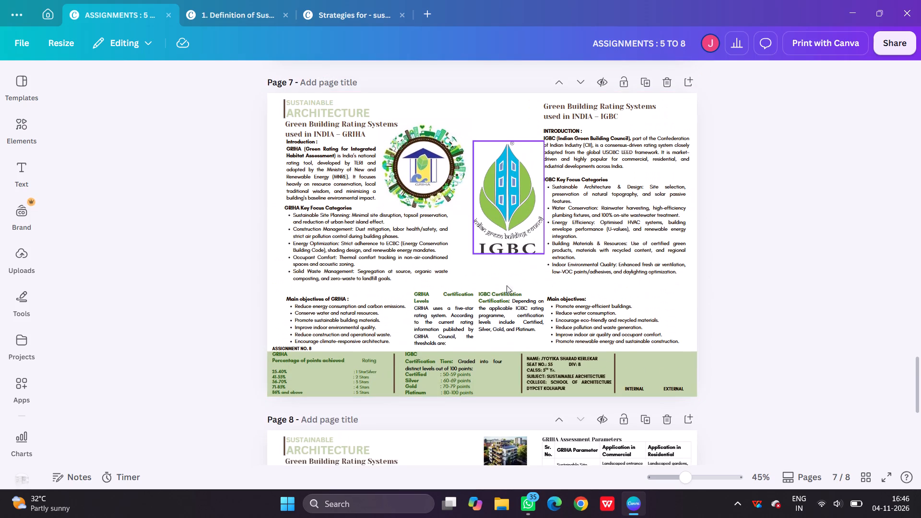
ctrl+scroll(507, 290, up, 3)
scroll(507, 290, up, 1)
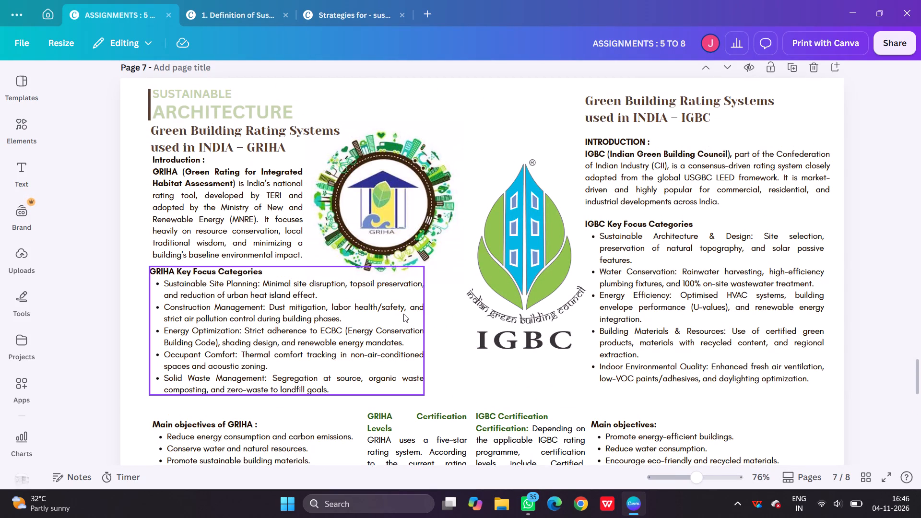
scroll(373, 267, down, 1)
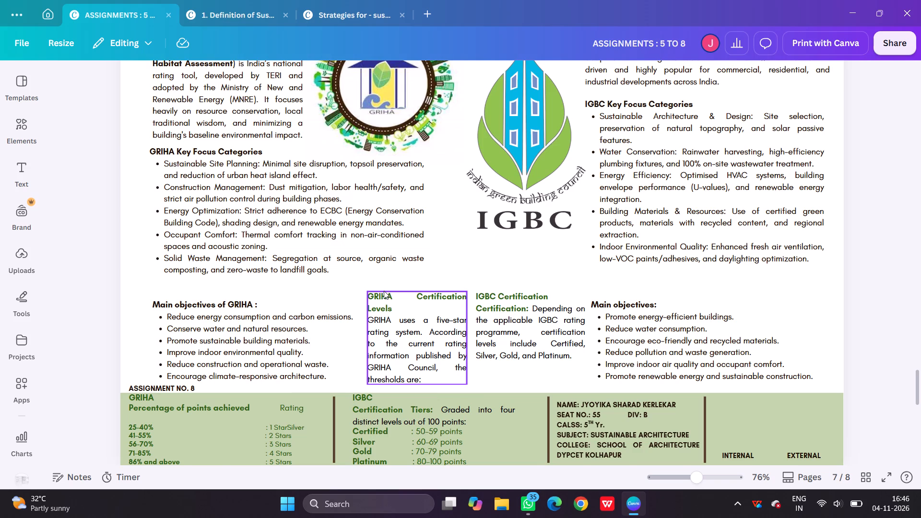
scroll(384, 291, down, 1)
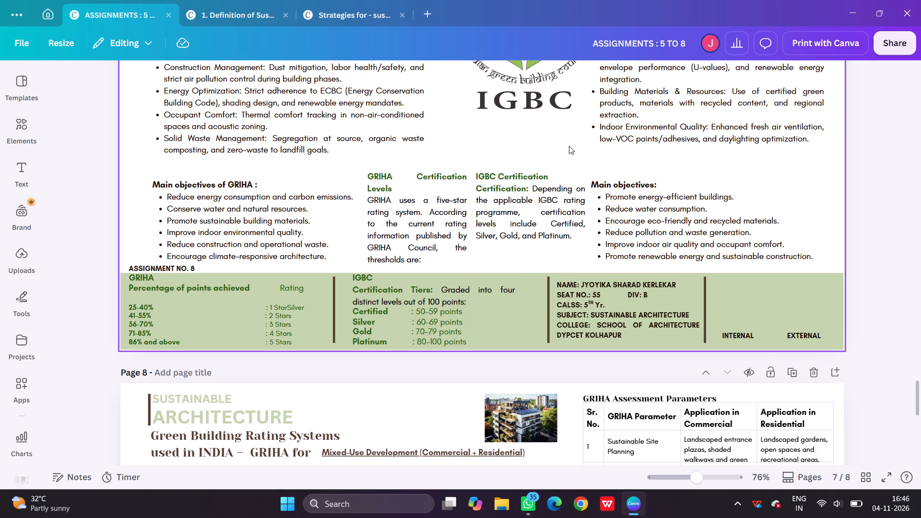
scroll(568, 178, up, 2)
ctrl+scroll(564, 179, down, 1)
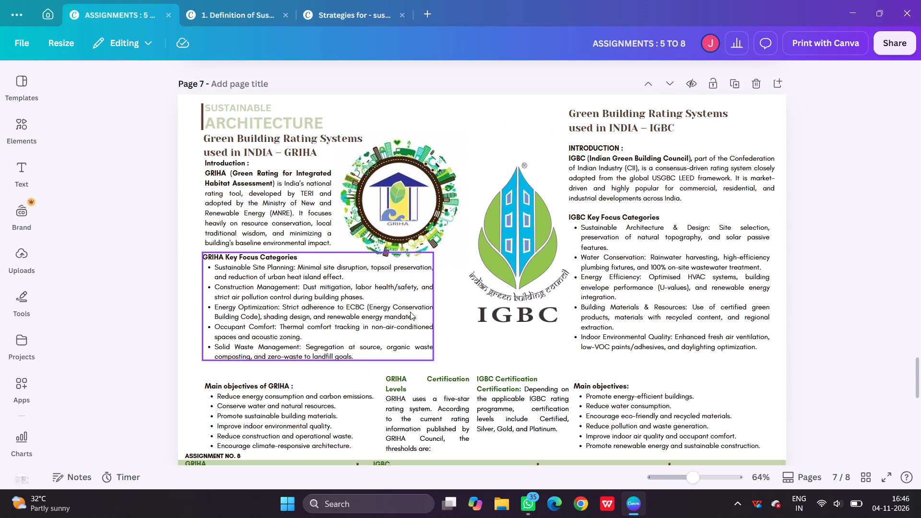
scroll(464, 294, down, 1)
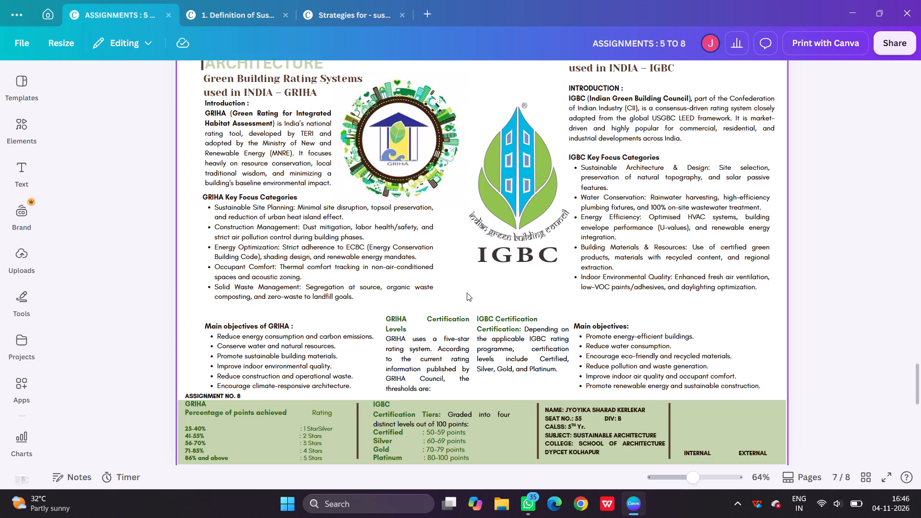
scroll(467, 293, up, 1)
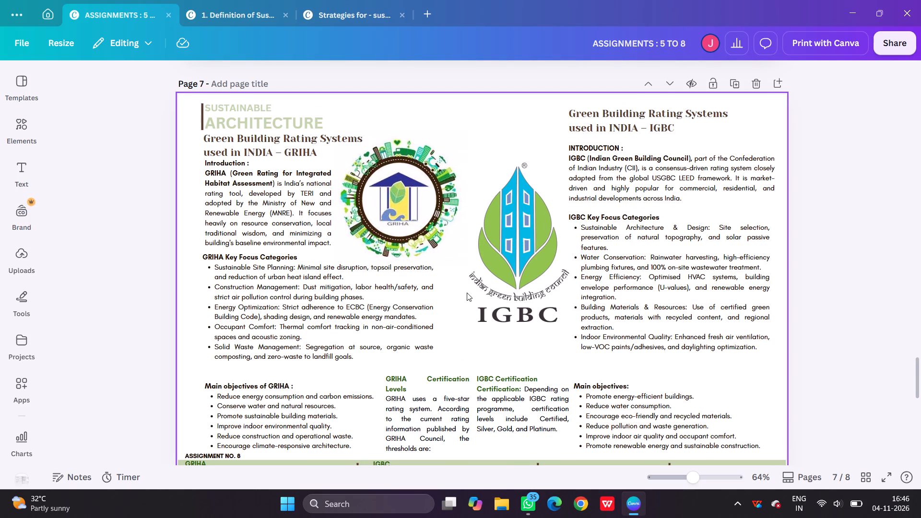
scroll(560, 117, down, 2)
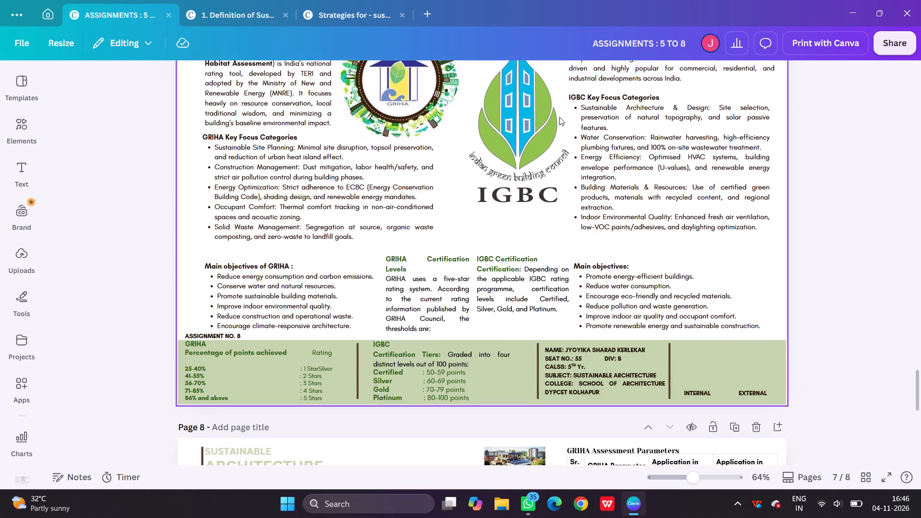
Review page 8 of "ASSIGNMENTS : 5 TO 8", covering the GRIHA mixed-use development text, images and assessment parameters table.
scroll(559, 117, down, 4)
scroll(432, 214, down, 1)
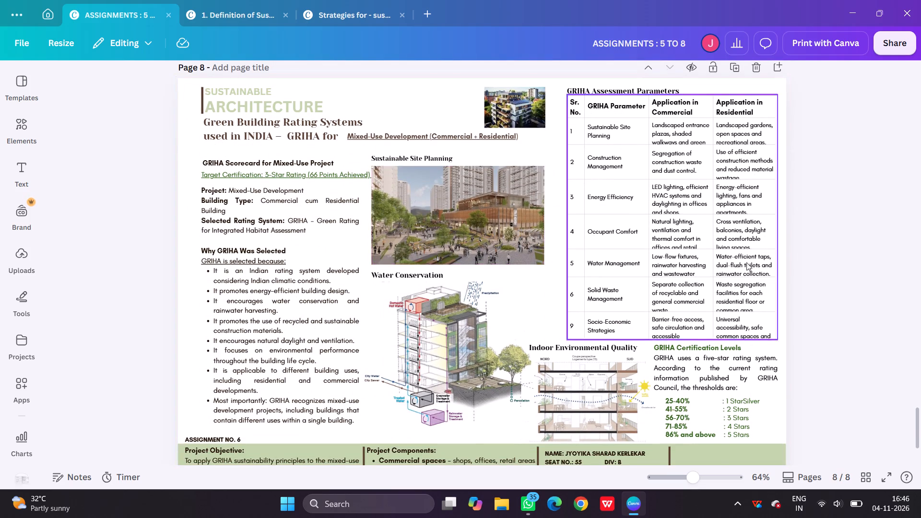
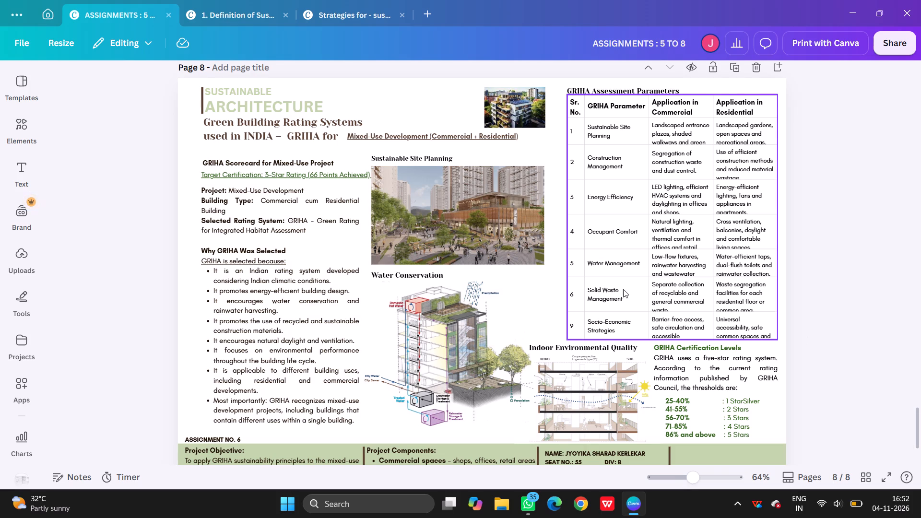
Examine page 8 of "ASSIGNMENTS : 5 TO 8" up close, covering the GRIHA Assessment Parameters table and the neighbouring images.
ctrl+scroll(625, 289, up, 3)
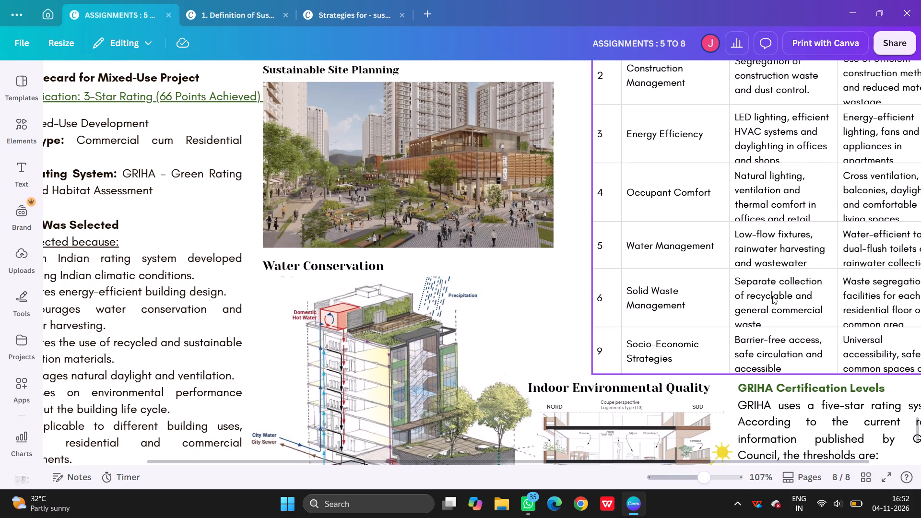